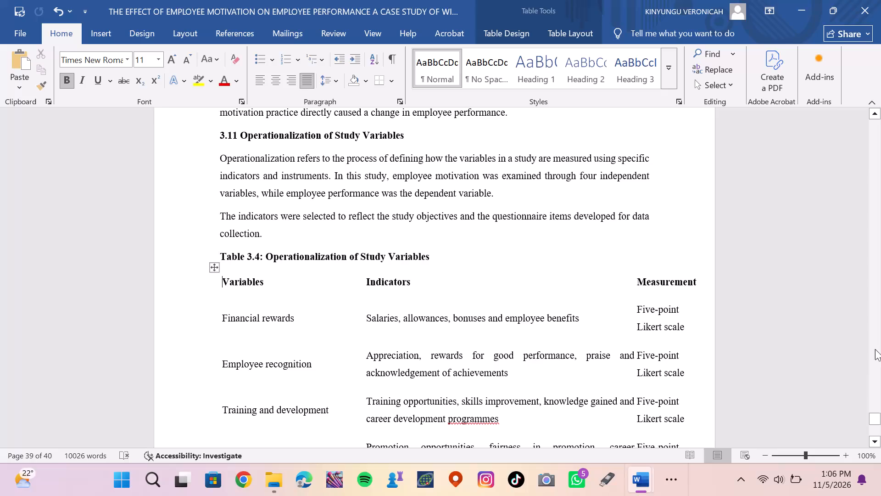
Review the end of chapter three, from the reliability results through Table 3.4, the ethical considerations and the chapter summary.
triple_click(872, 435)
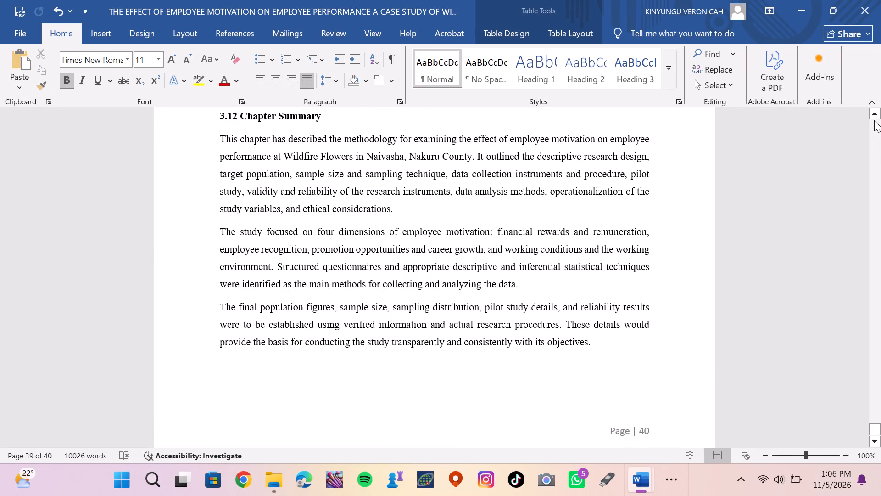
triple_click(870, 115)
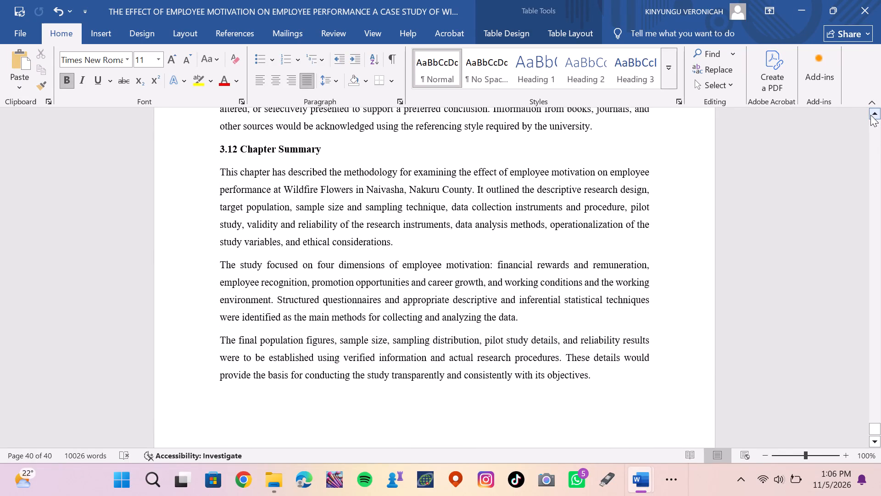
click(870, 115)
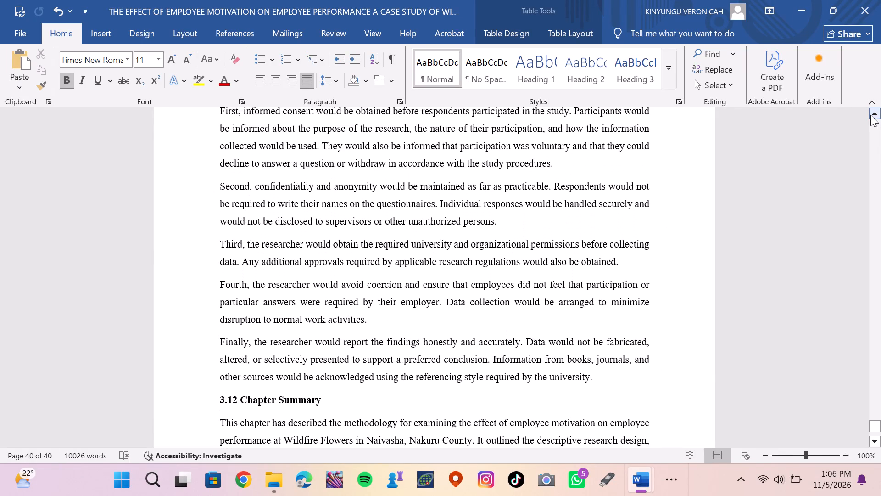
triple_click(870, 115)
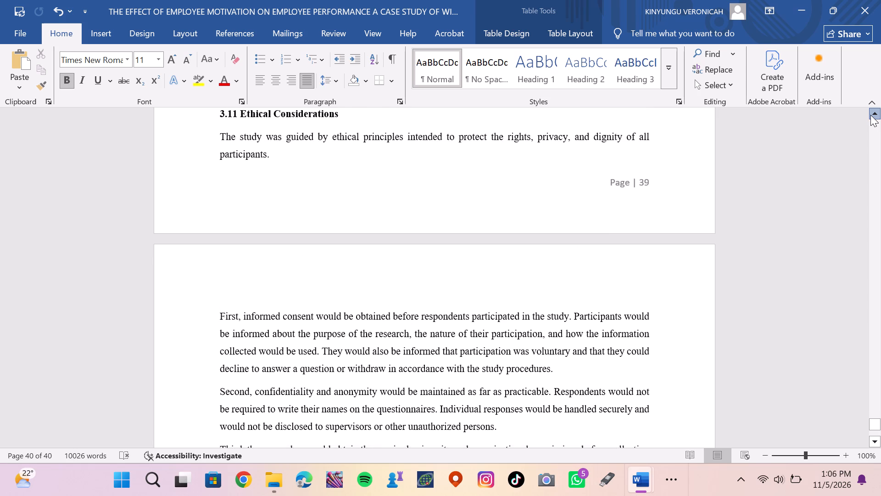
triple_click(870, 115)
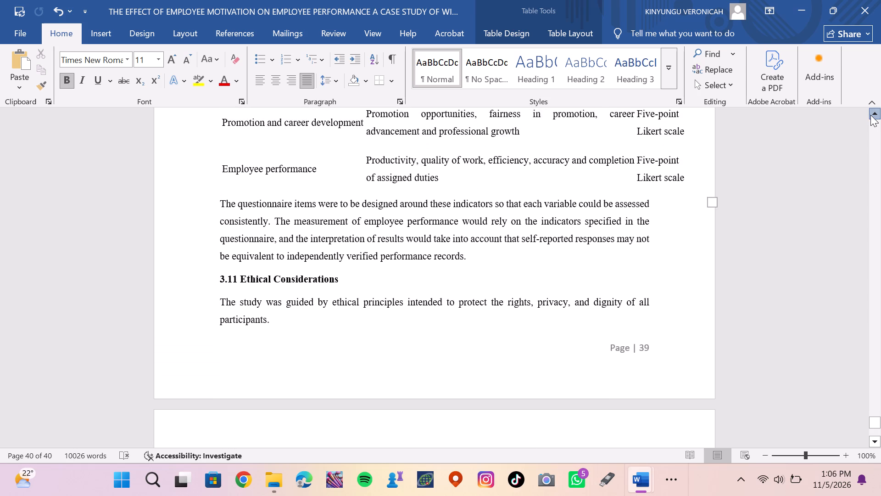
click(870, 115)
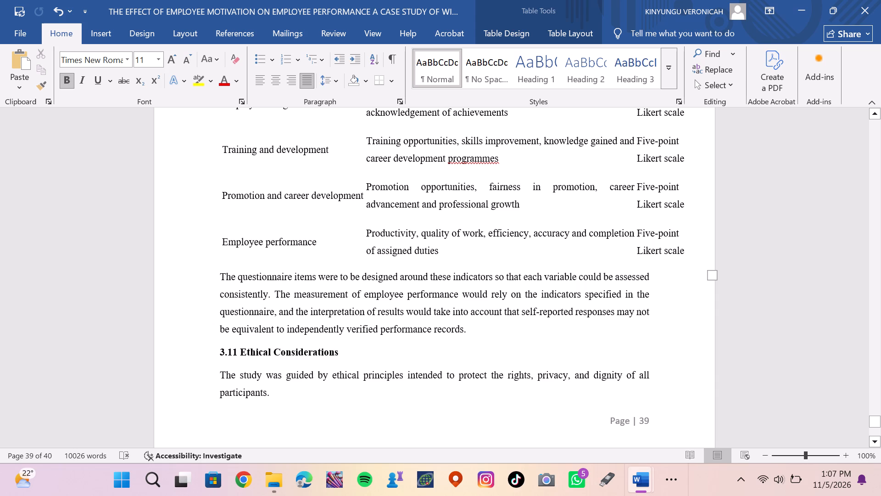
triple_click(877, 117)
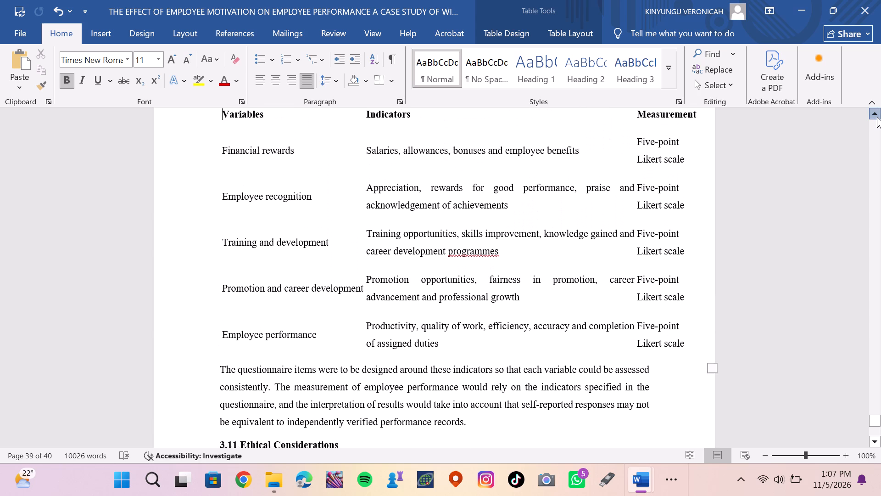
triple_click(877, 117)
triple_click(877, 117)
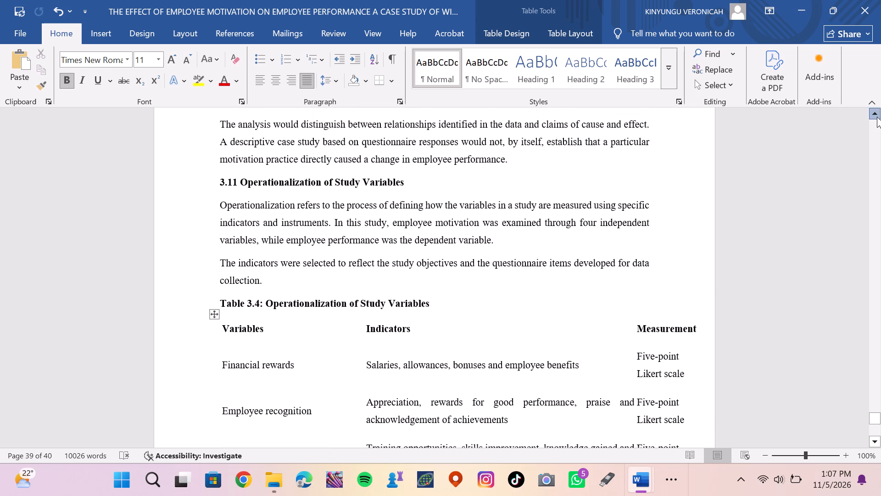
click(877, 117)
click(877, 117)
triple_click(877, 117)
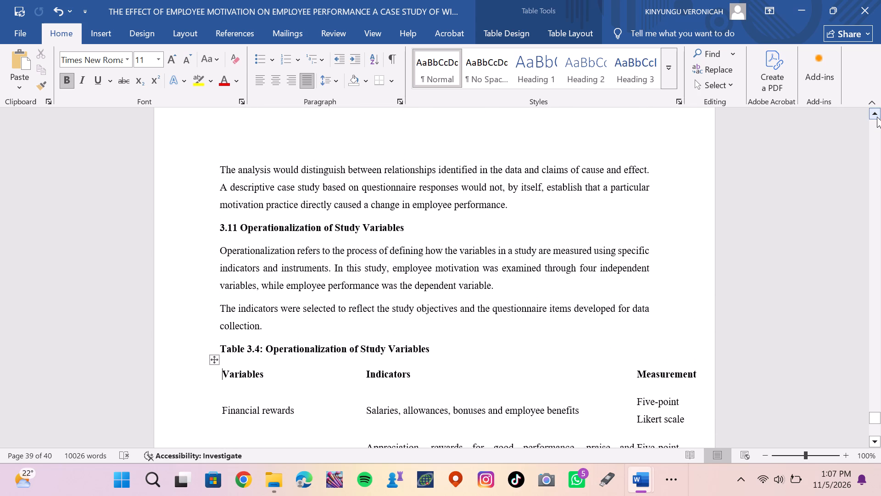
triple_click(877, 117)
click(877, 117)
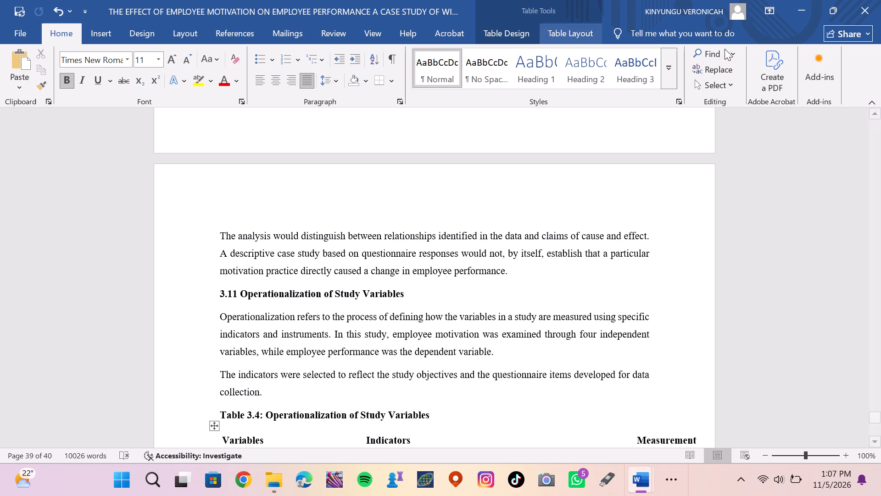
triple_click(870, 440)
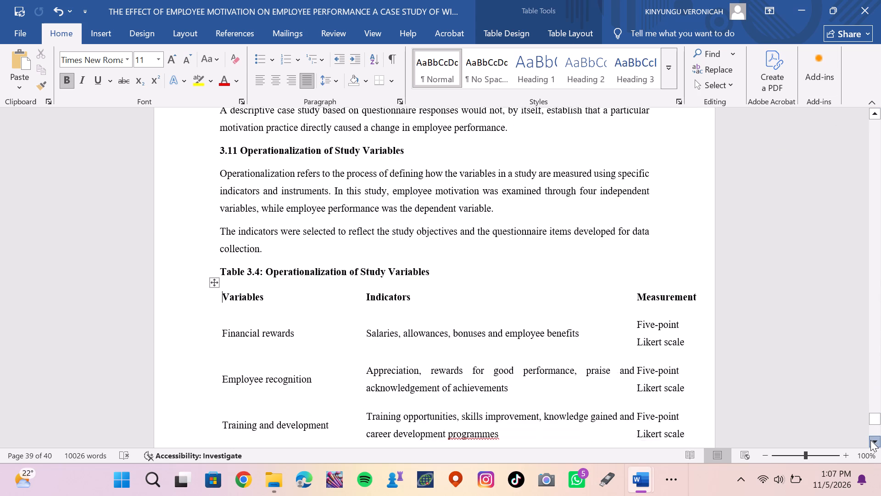
click(870, 440)
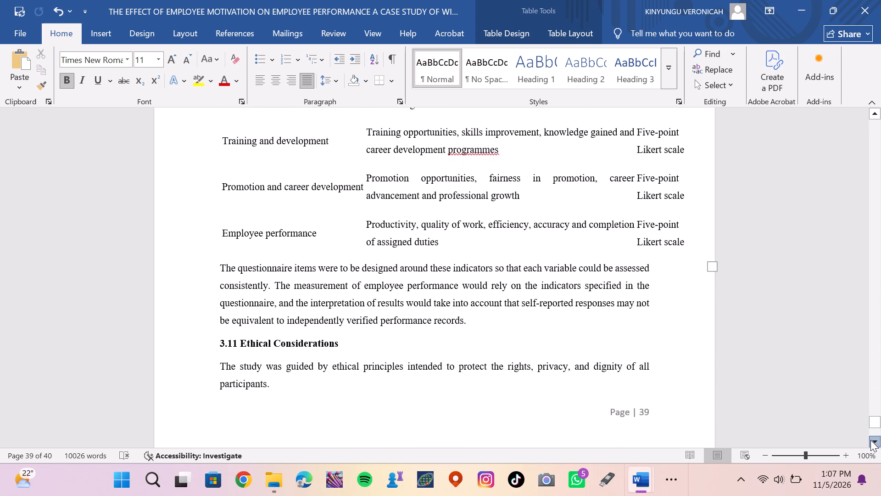
double_click(870, 440)
drag(870, 440, 880, 118)
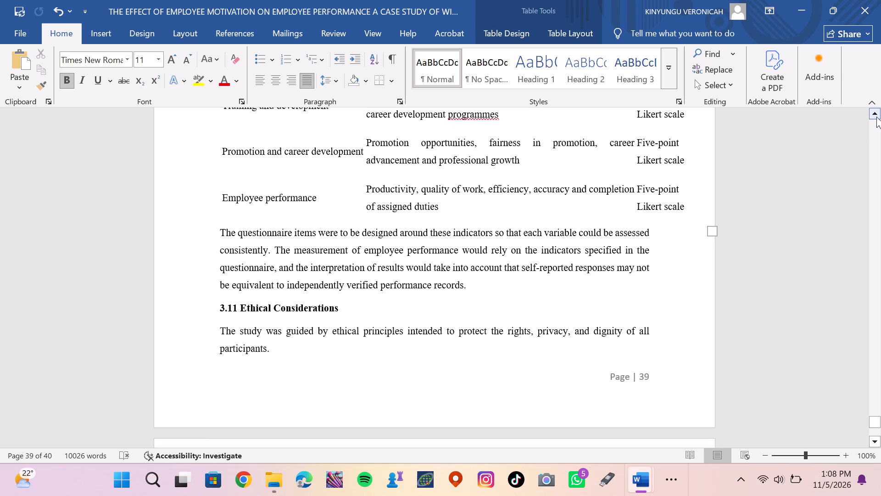
double_click(876, 117)
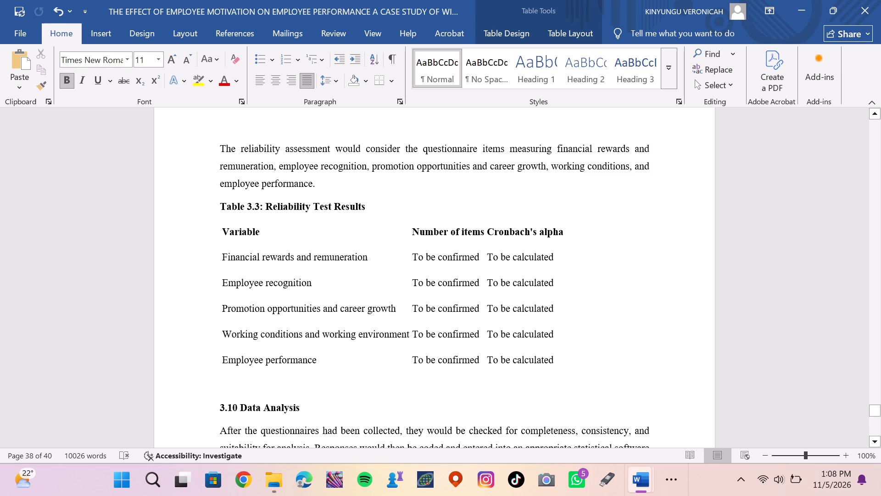
Delete the "To be calculated" entry from the "Working conditions and working environment" row of Table 3.3.
click(556, 333)
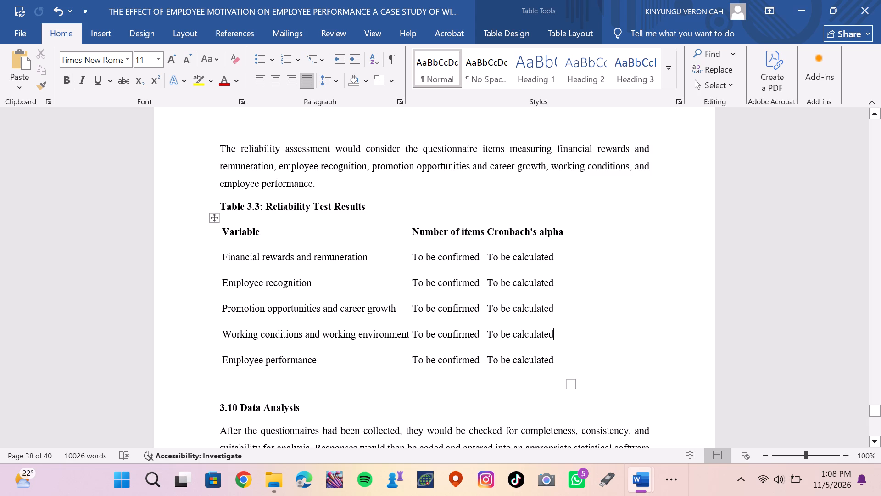
key(BackSpace)
key(BackSpace)
key(BackSpace)
key(BackSpace)
key(BackSpace)
key(BackSpace)
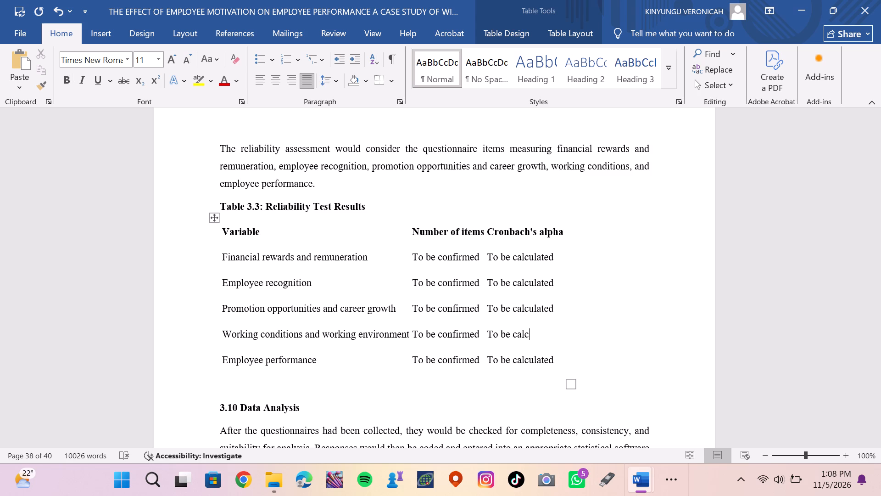
key(BackSpace)
key(BackSpace)
key(BackSpace)
key(BackSpace)
key(BackSpace)
key(BackSpace)
key(BackSpace)
key(BackSpace)
key(BackSpace)
key(BackSpace)
key(BackSpace)
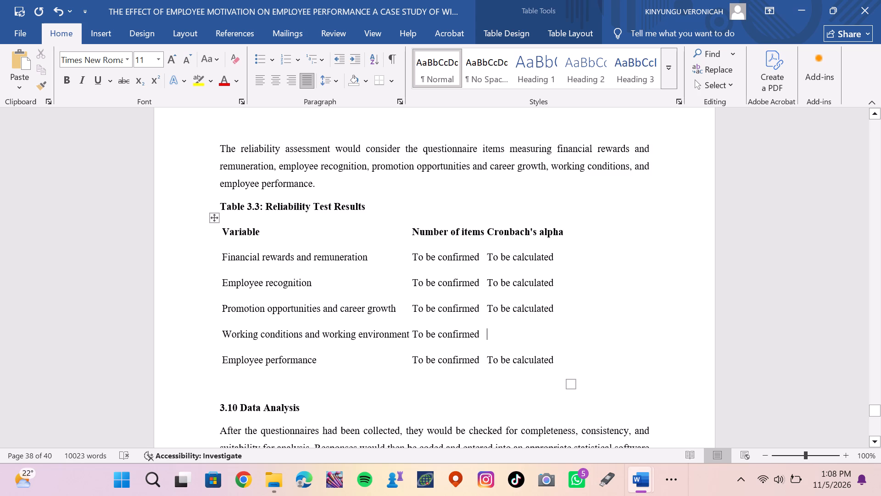
key(BackSpace)
Delete the "To be confirmed" entry from the "Working conditions and working environment" row of Table 3.3.
click(480, 337)
key(BackSpace)
key(BackSpace)
key(BackSpace)
key(BackSpace)
key(BackSpace)
key(BackSpace)
key(BackSpace)
key(BackSpace)
key(BackSpace)
key(BackSpace)
key(BackSpace)
key(BackSpace)
key(BackSpace)
key(BackSpace)
key(BackSpace)
key(BackSpace)
key(BackSpace)
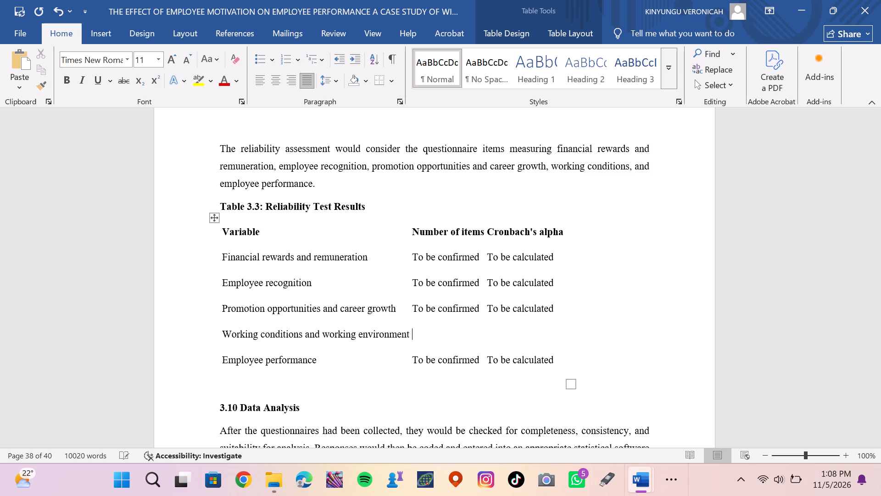
key(BackSpace)
key(BackSpace)
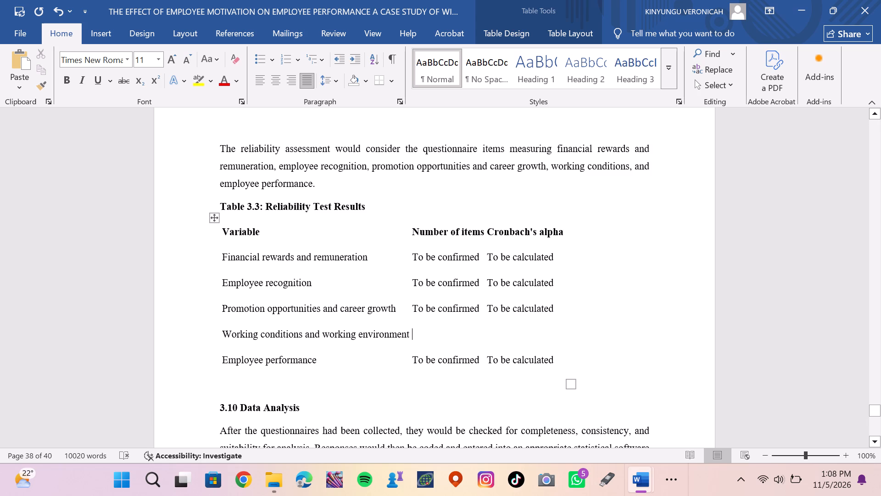
Delete the variable name "Working conditions and working environment" from its row in Table 3.3.
click(407, 333)
key(BackSpace)
key(BackSpace)
key(BackSpace)
key(BackSpace)
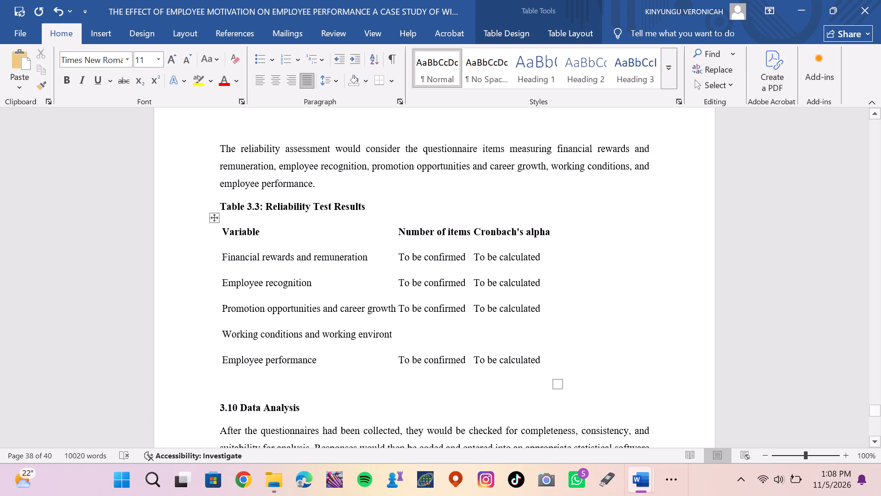
click(400, 335)
key(BackSpace)
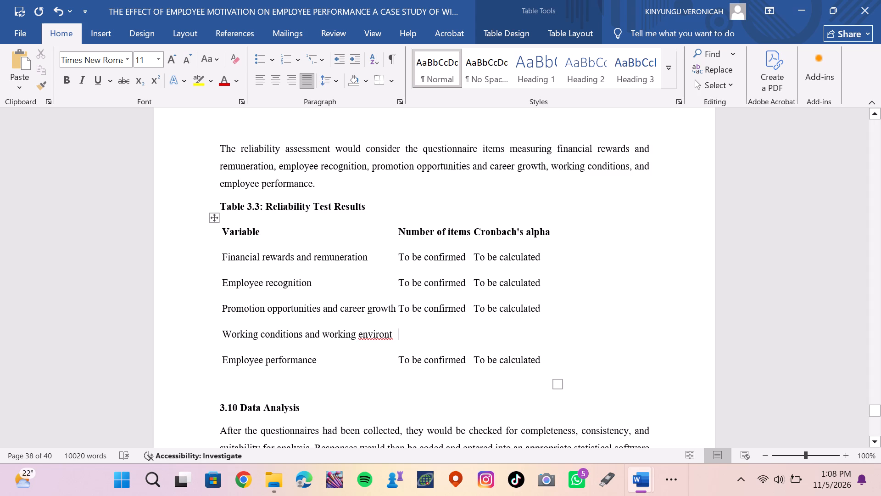
click(391, 335)
key(BackSpace)
key(BackSpace)
key(BackSpace)
key(BackSpace)
key(BackSpace)
key(BackSpace)
key(BackSpace)
key(BackSpace)
key(BackSpace)
key(BackSpace)
key(BackSpace)
key(BackSpace)
key(BackSpace)
key(BackSpace)
key(BackSpace)
key(BackSpace)
key(BackSpace)
key(BackSpace)
key(BackSpace)
key(BackSpace)
key(BackSpace)
key(BackSpace)
key(BackSpace)
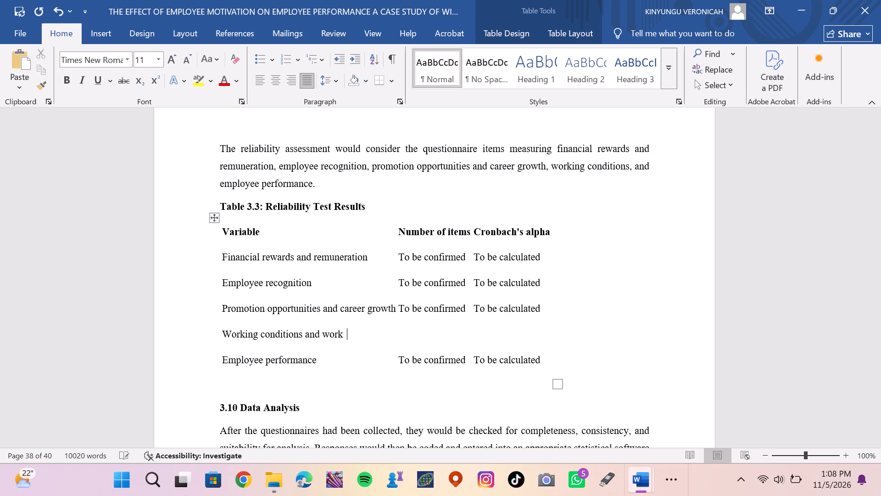
key(BackSpace)
key(BackSpace)
key(BackSpace)
key(BackSpace)
key(BackSpace)
key(BackSpace)
key(BackSpace)
key(BackSpace)
key(BackSpace)
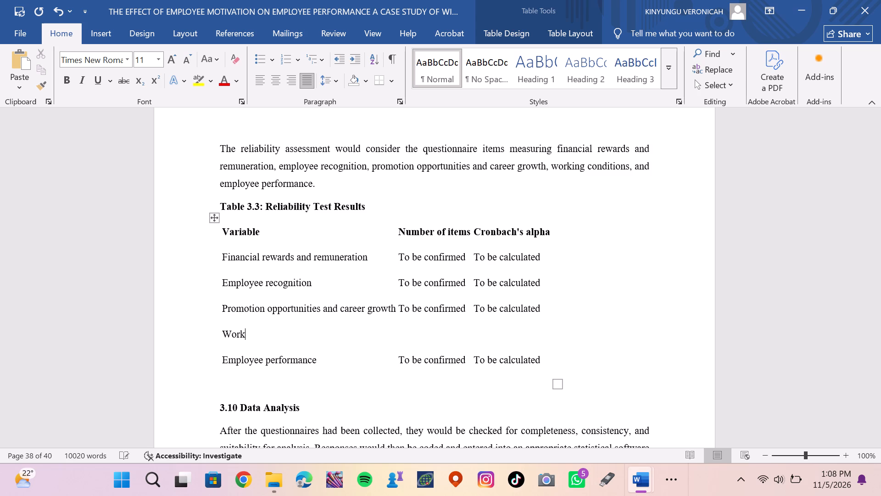
key(BackSpace)
key(BackSpace)
key(BackSpace)
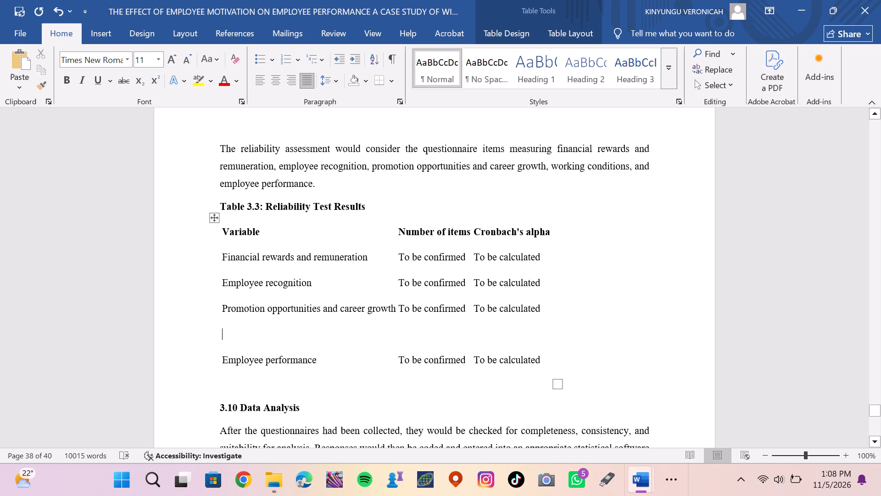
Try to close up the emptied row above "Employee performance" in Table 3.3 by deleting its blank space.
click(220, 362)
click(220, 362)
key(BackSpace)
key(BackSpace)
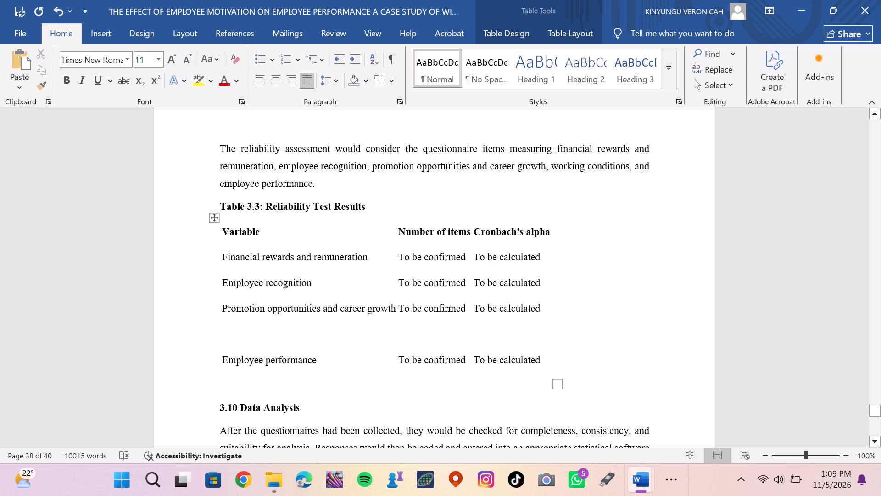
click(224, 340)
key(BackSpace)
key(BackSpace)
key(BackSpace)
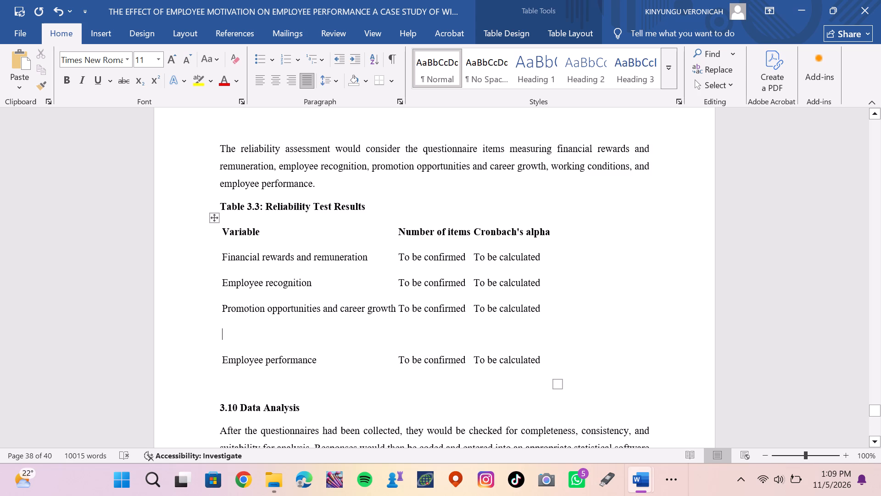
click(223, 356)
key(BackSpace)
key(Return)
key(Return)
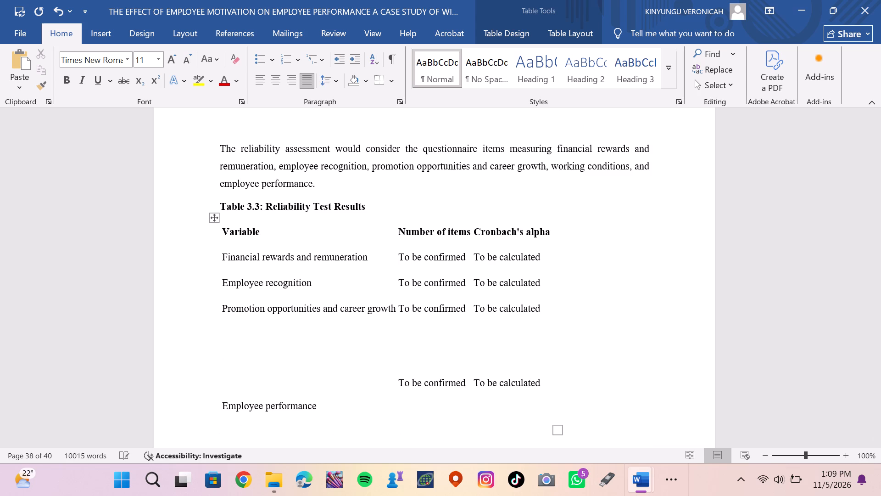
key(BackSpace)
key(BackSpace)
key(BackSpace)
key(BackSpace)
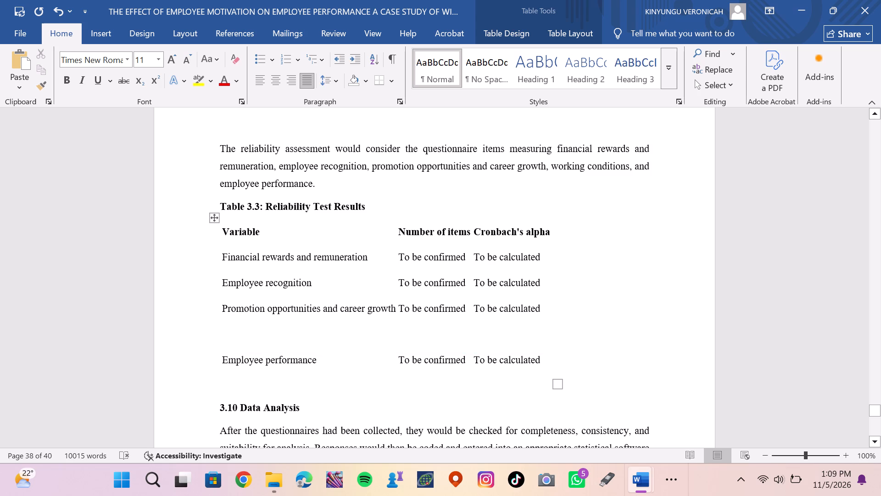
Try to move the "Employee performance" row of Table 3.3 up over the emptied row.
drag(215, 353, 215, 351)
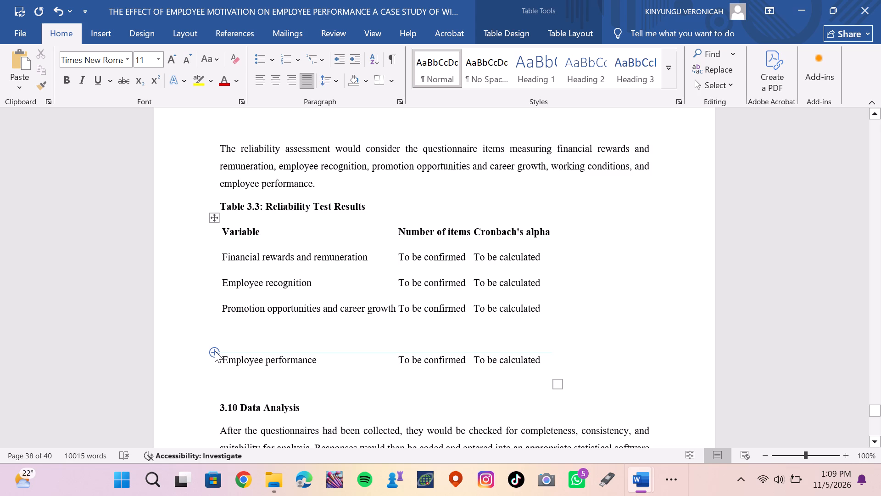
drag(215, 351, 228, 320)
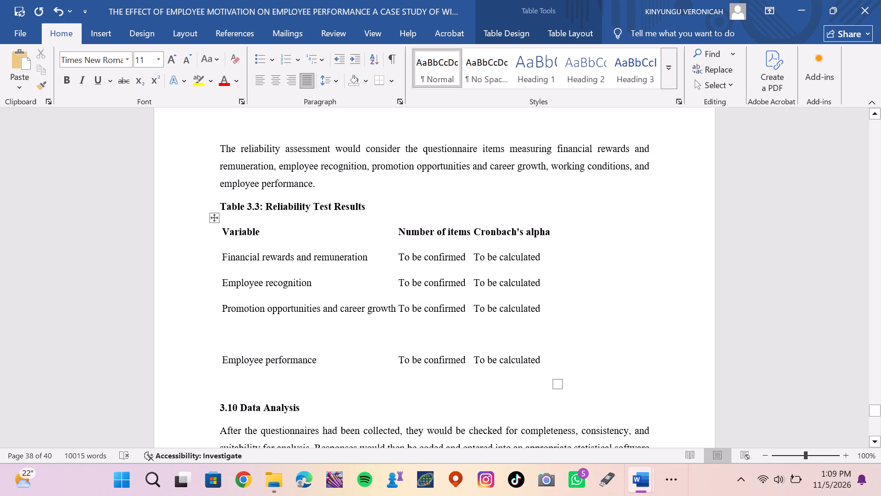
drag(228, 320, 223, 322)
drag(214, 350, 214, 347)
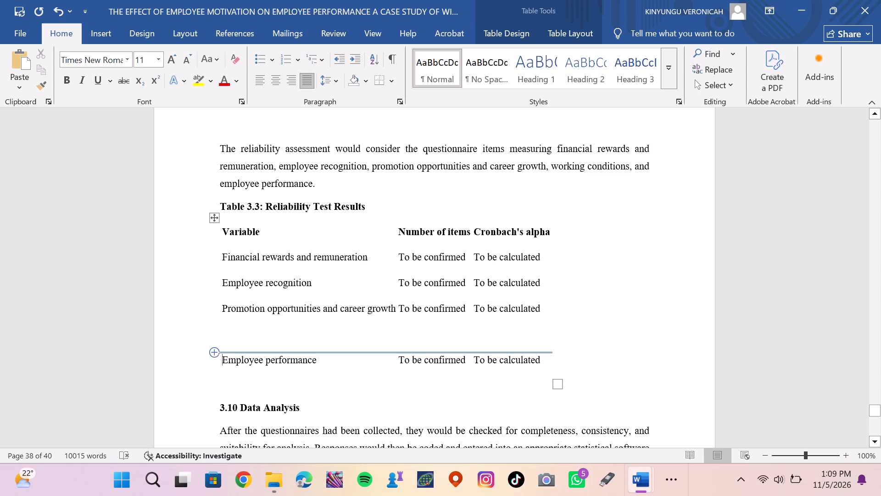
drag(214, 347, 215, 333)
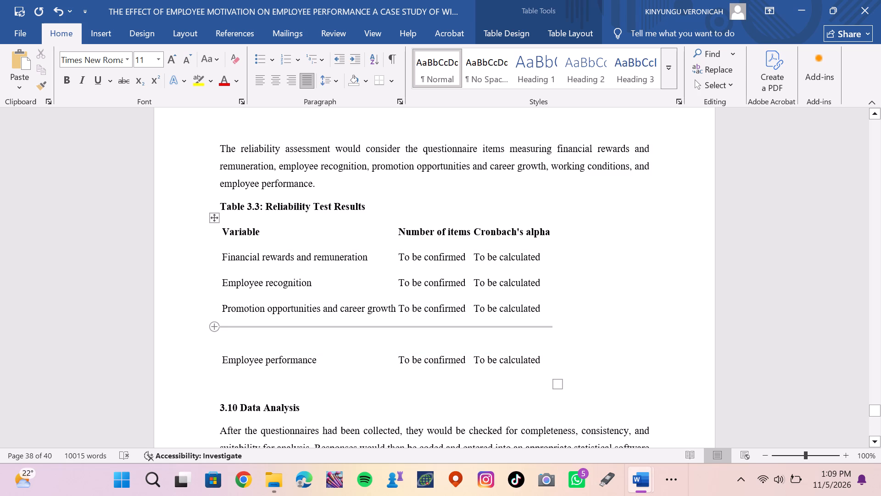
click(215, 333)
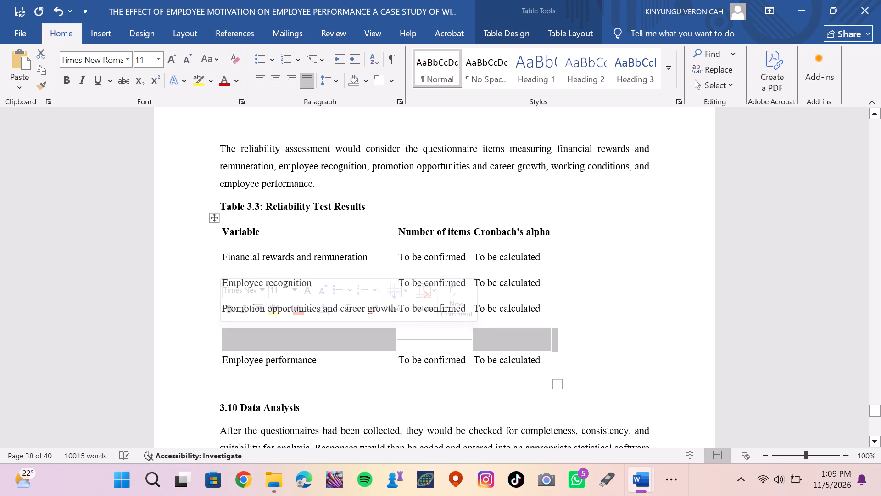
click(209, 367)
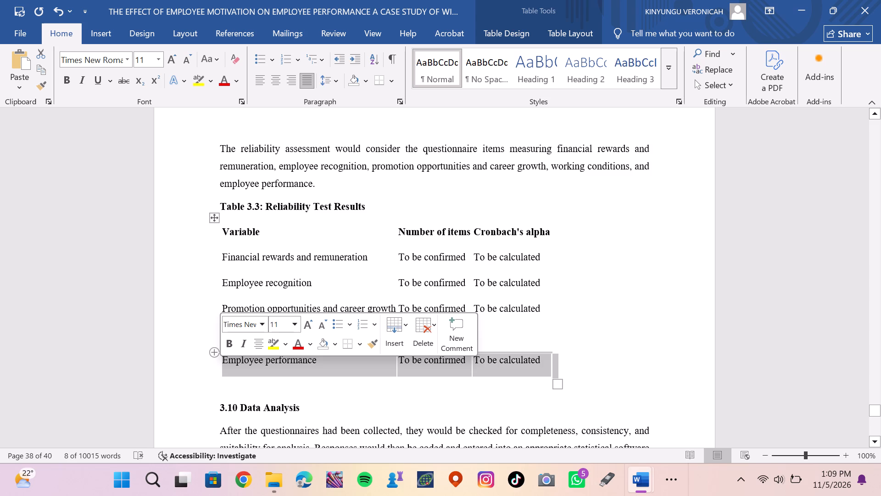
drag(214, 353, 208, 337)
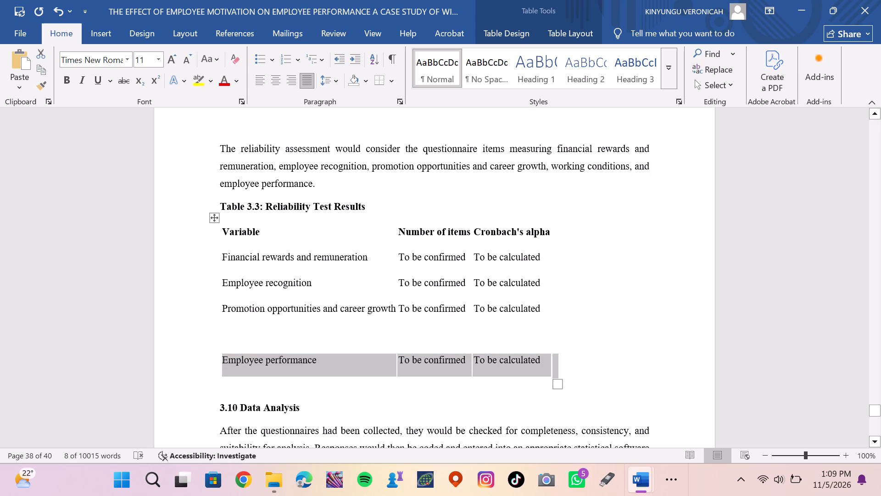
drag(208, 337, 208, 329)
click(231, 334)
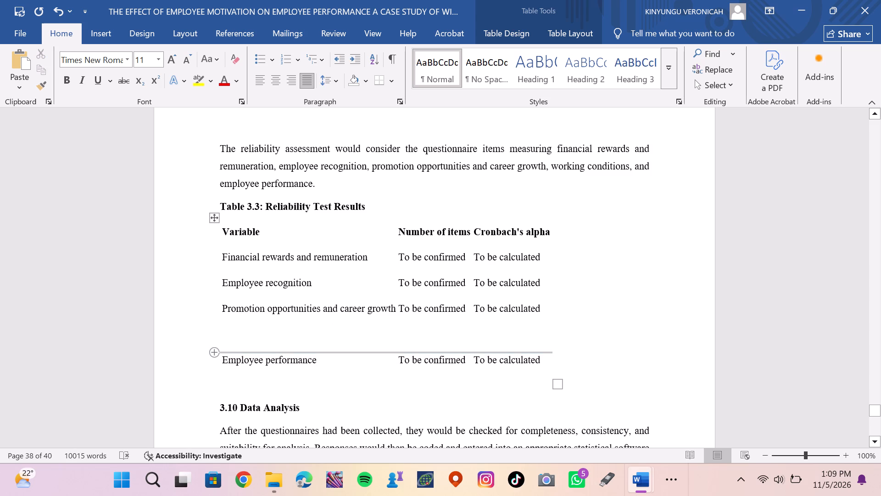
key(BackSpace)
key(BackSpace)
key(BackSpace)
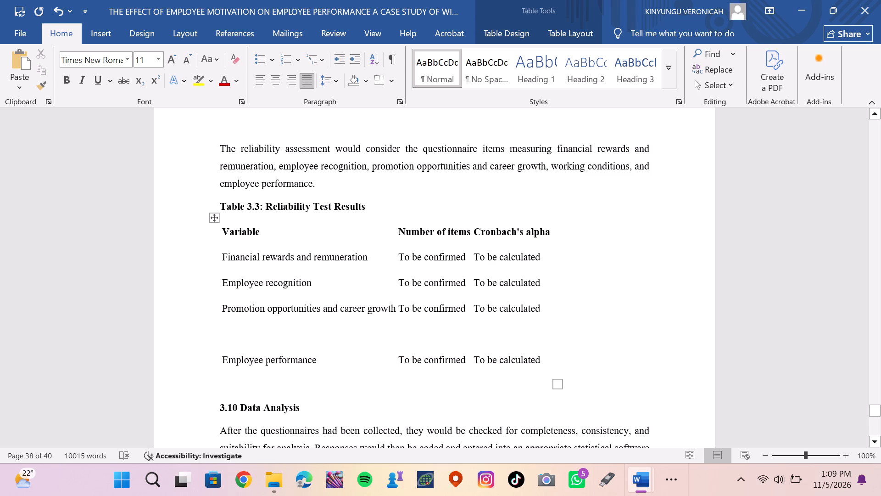
Enlarge Table 3.3 slightly so that its columns are spaced further apart.
drag(559, 385, 583, 385)
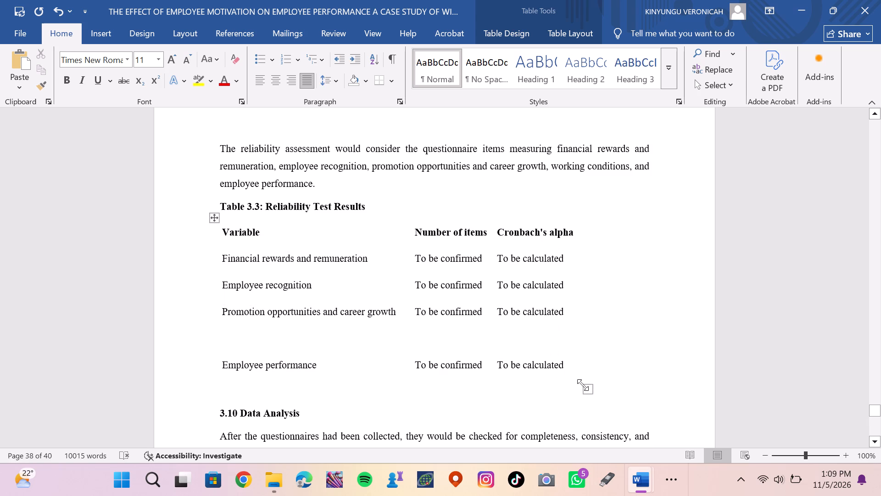
Delete the "To be calculated" entry from the "Employee performance" row of Table 3.3.
click(563, 367)
key(BackSpace)
key(BackSpace)
key(BackSpace)
key(BackSpace)
key(BackSpace)
key(BackSpace)
key(BackSpace)
key(BackSpace)
key(BackSpace)
key(BackSpace)
key(BackSpace)
key(BackSpace)
key(BackSpace)
key(BackSpace)
key(BackSpace)
key(BackSpace)
key(BackSpace)
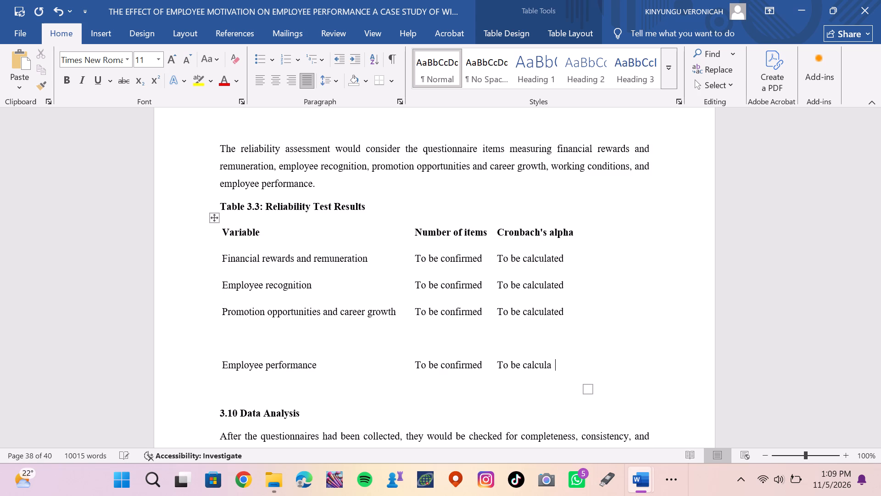
key(BackSpace)
key(BackSpace)
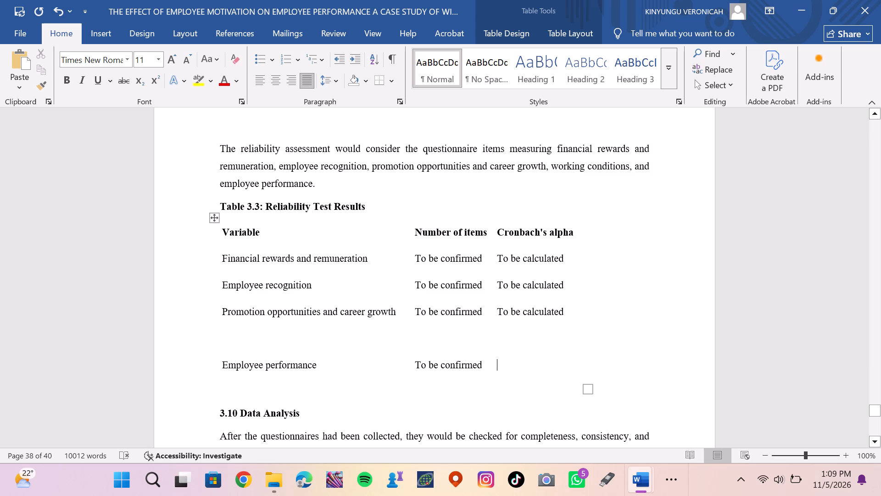
Delete the "To be confirmed" entry from the "Employee performance" row of Table 3.3.
click(479, 364)
click(480, 365)
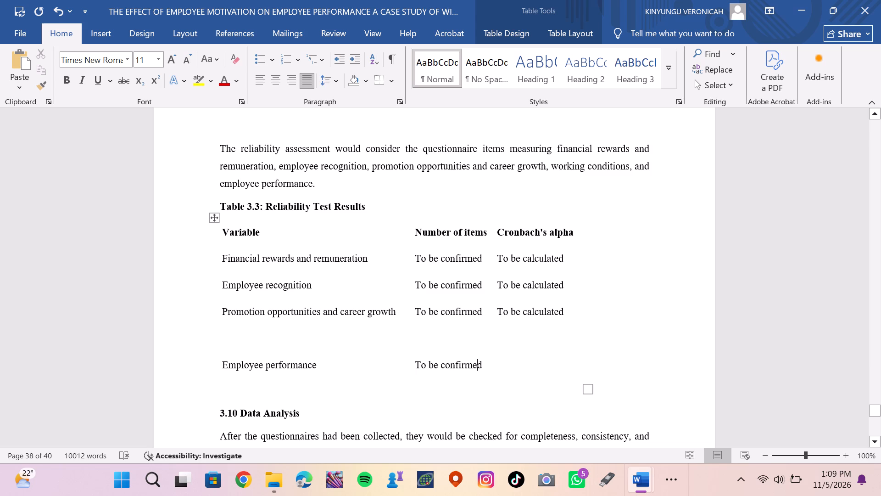
click(483, 365)
key(BackSpace)
key(BackSpace)
key(BackSpace)
key(BackSpace)
key(BackSpace)
key(BackSpace)
key(BackSpace)
key(BackSpace)
key(BackSpace)
key(BackSpace)
key(BackSpace)
key(BackSpace)
key(BackSpace)
key(BackSpace)
key(BackSpace)
key(BackSpace)
key(BackSpace)
key(BackSpace)
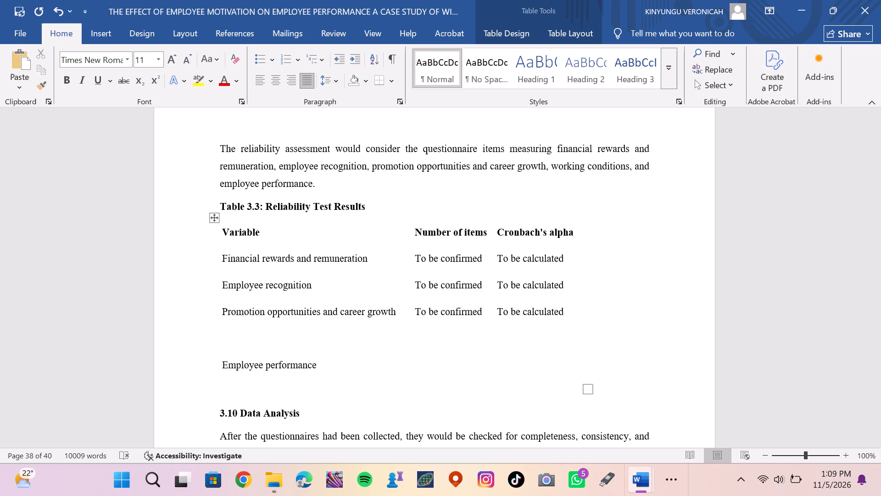
Delete the variable name "Employee performance" from the last row of Table 3.3.
click(322, 369)
key(BackSpace)
key(BackSpace)
key(BackSpace)
key(BackSpace)
key(BackSpace)
key(BackSpace)
key(BackSpace)
key(BackSpace)
key(BackSpace)
key(BackSpace)
key(BackSpace)
key(BackSpace)
key(BackSpace)
key(BackSpace)
key(BackSpace)
key(BackSpace)
key(BackSpace)
key(BackSpace)
key(BackSpace)
key(BackSpace)
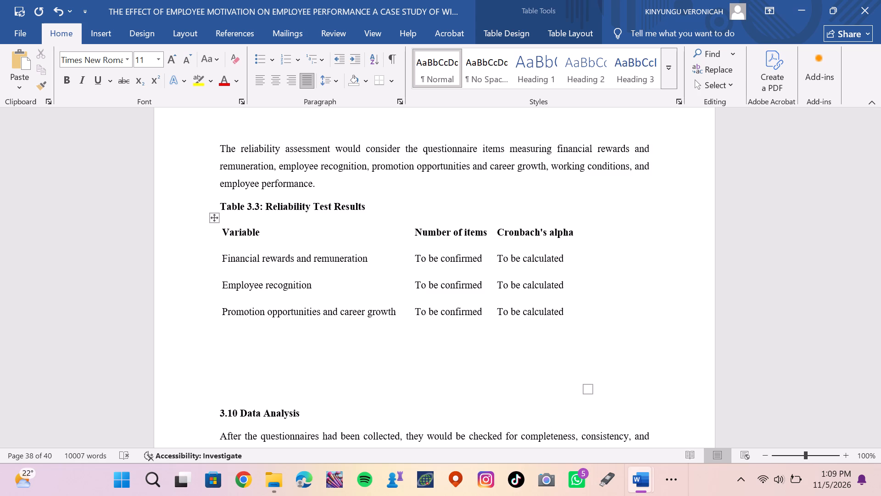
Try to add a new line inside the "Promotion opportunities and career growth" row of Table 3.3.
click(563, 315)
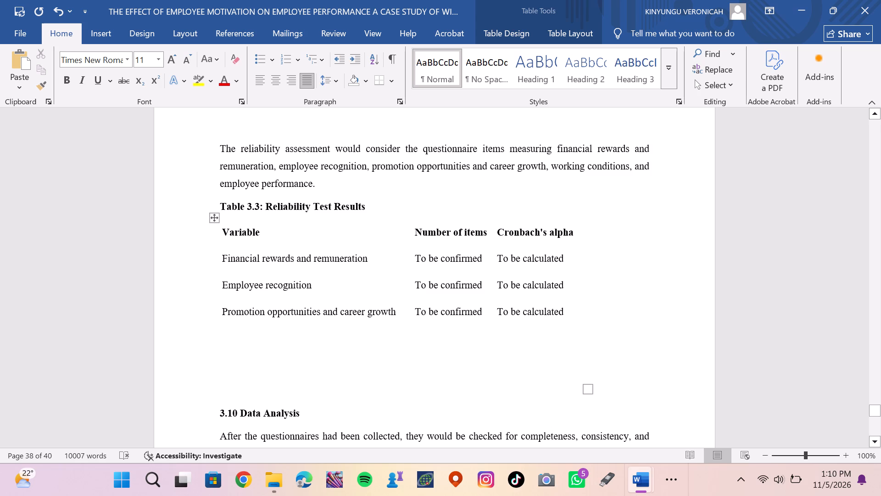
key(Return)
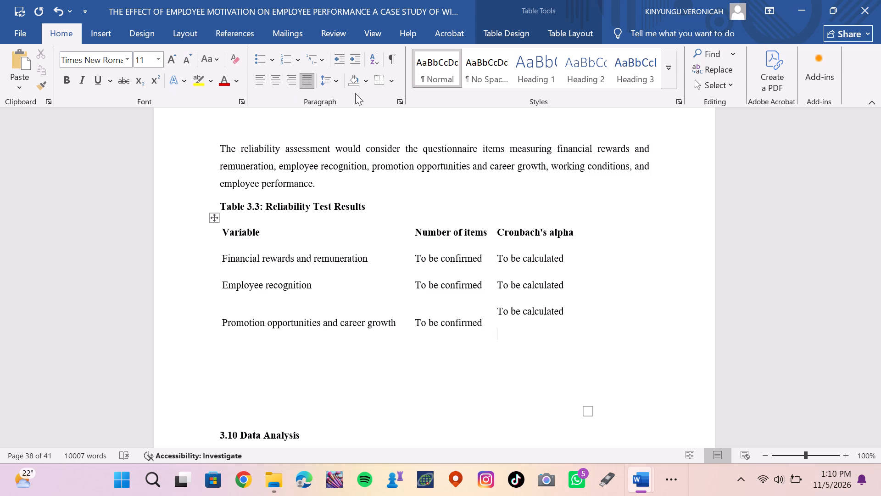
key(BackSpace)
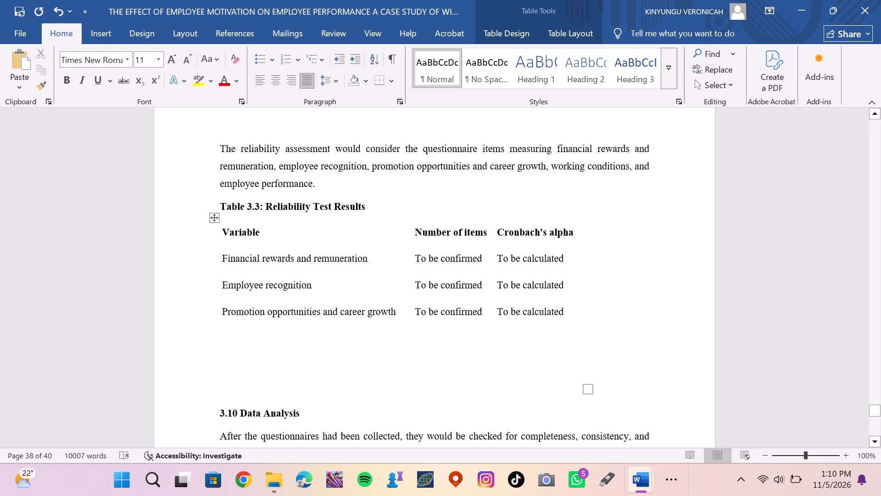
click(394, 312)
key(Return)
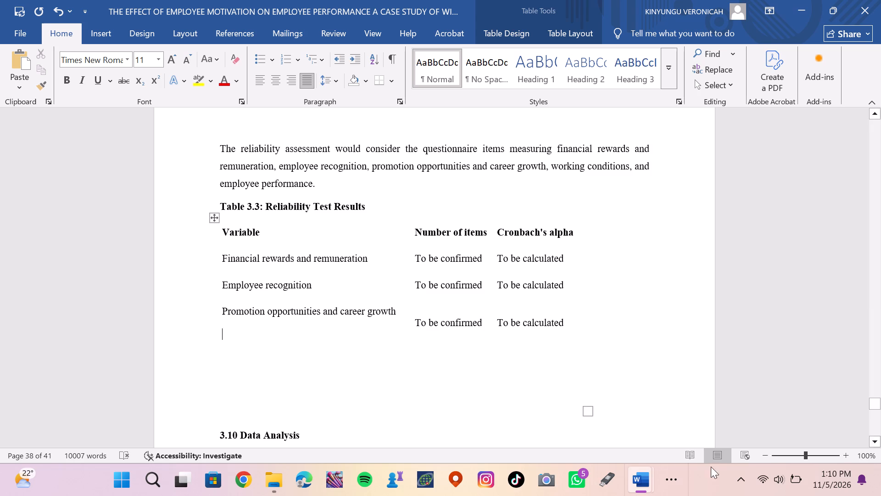
Widen Table 3.3 to the full width of the body text.
drag(590, 412, 648, 407)
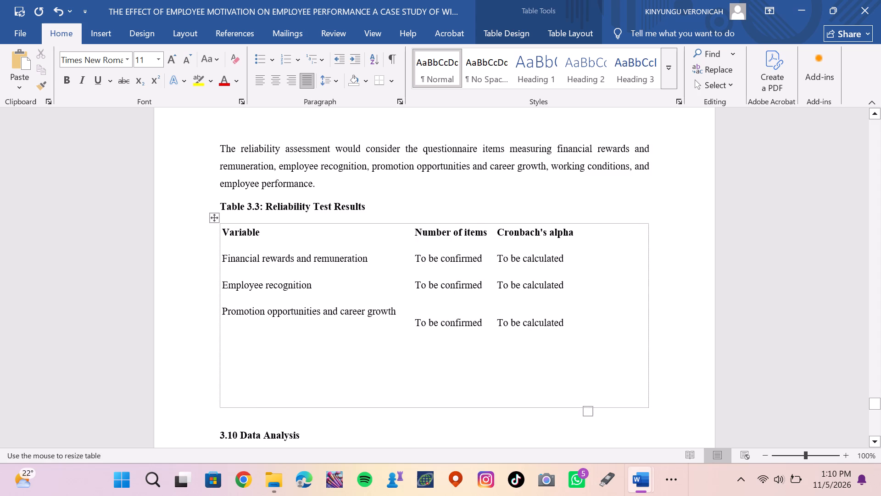
drag(648, 407, 649, 406)
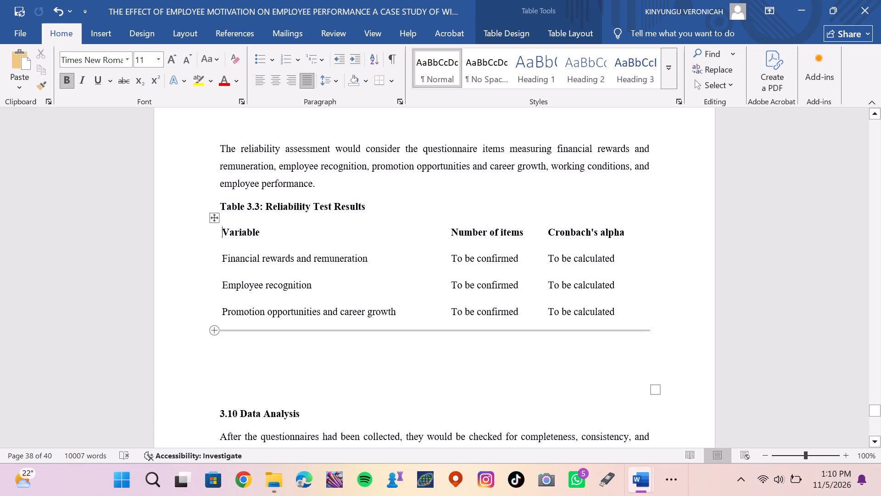
Enter "Employee performance" on a new line beneath "Promotion opportunities and career growth" in the same cell of Table 3.3.
click(220, 327)
click(223, 328)
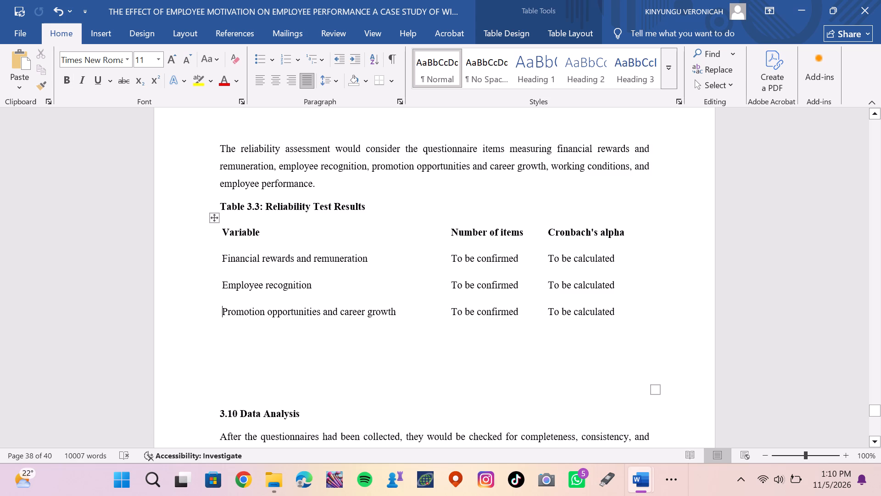
click(401, 315)
key(Return)
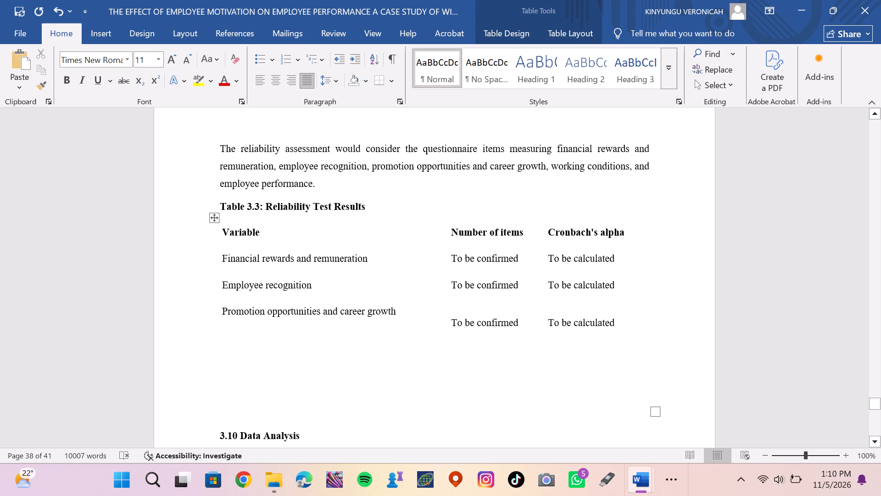
text(employee)
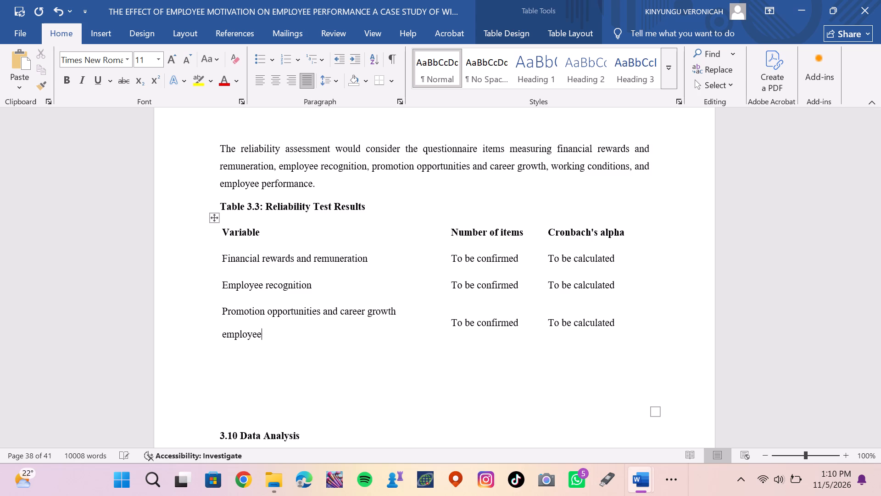
key(space)
text(perform\nce)
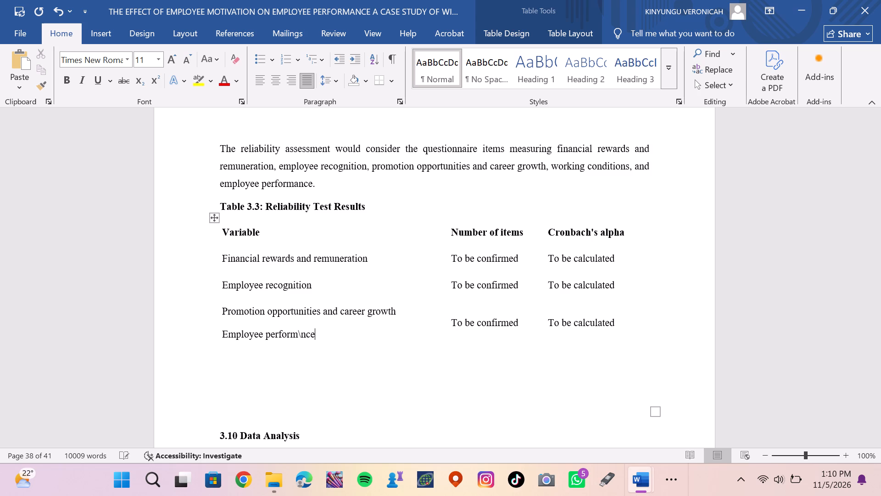
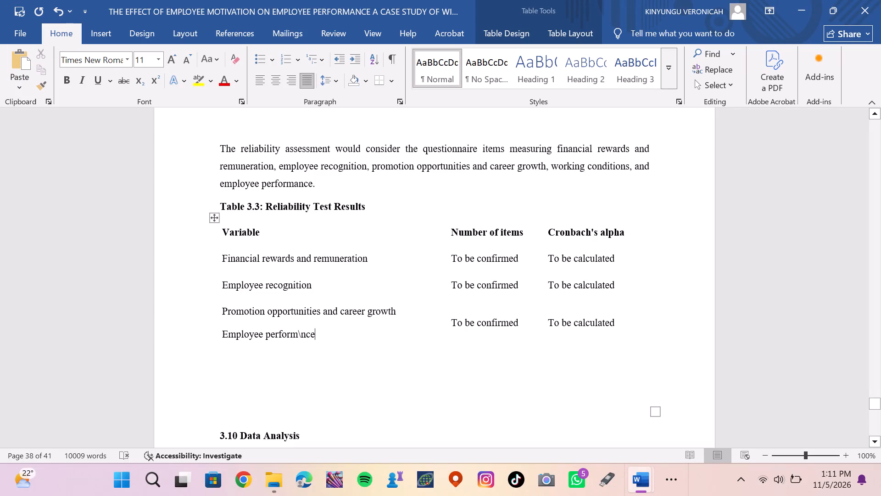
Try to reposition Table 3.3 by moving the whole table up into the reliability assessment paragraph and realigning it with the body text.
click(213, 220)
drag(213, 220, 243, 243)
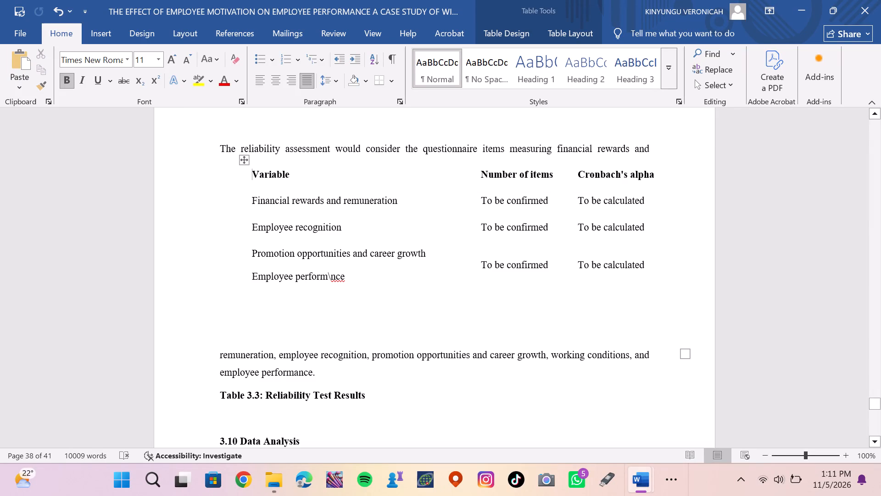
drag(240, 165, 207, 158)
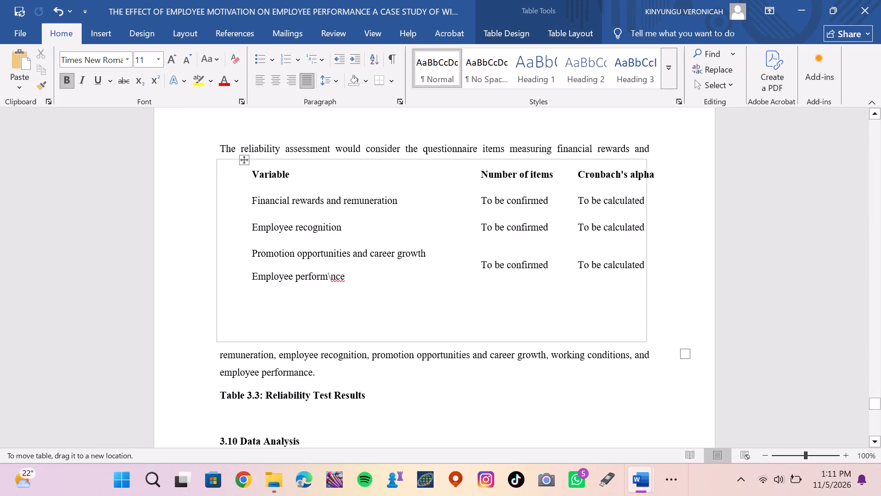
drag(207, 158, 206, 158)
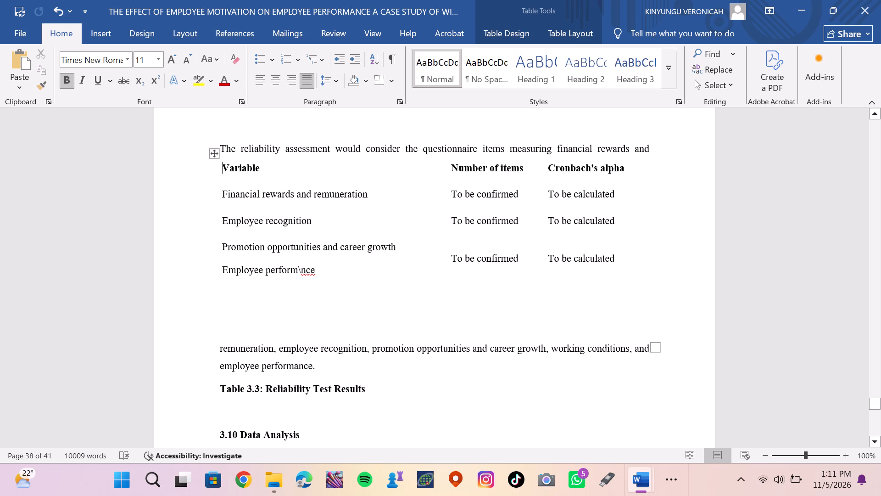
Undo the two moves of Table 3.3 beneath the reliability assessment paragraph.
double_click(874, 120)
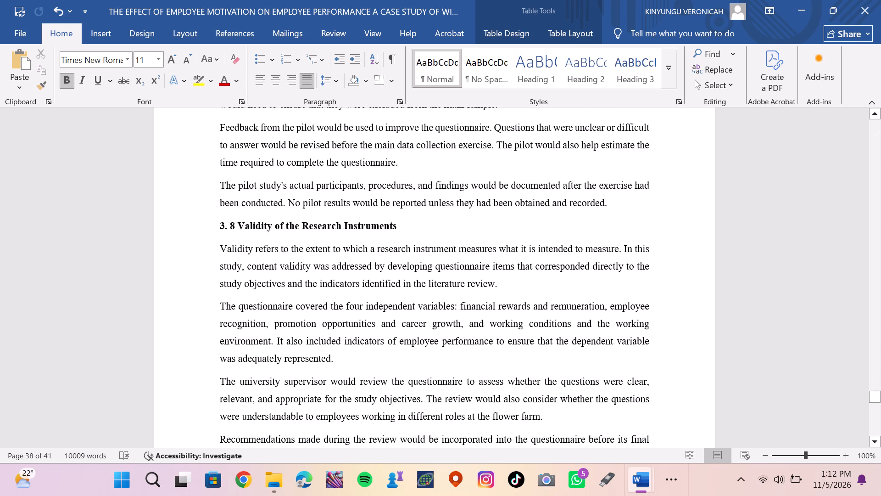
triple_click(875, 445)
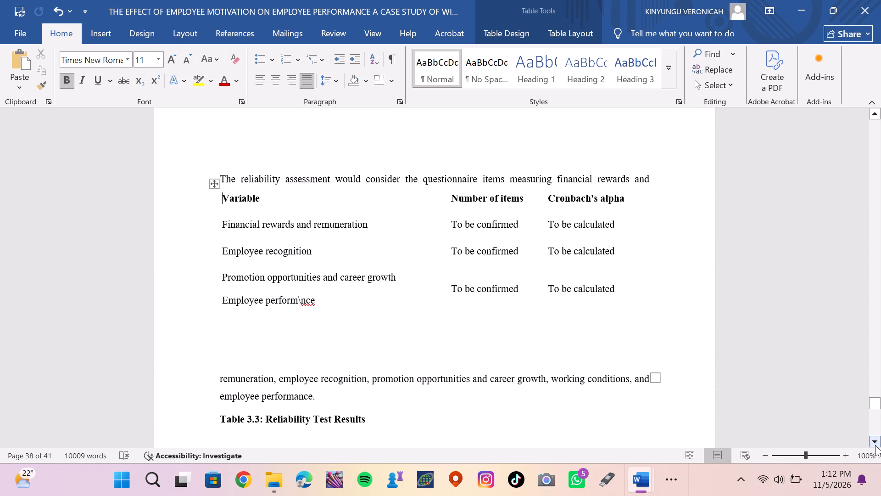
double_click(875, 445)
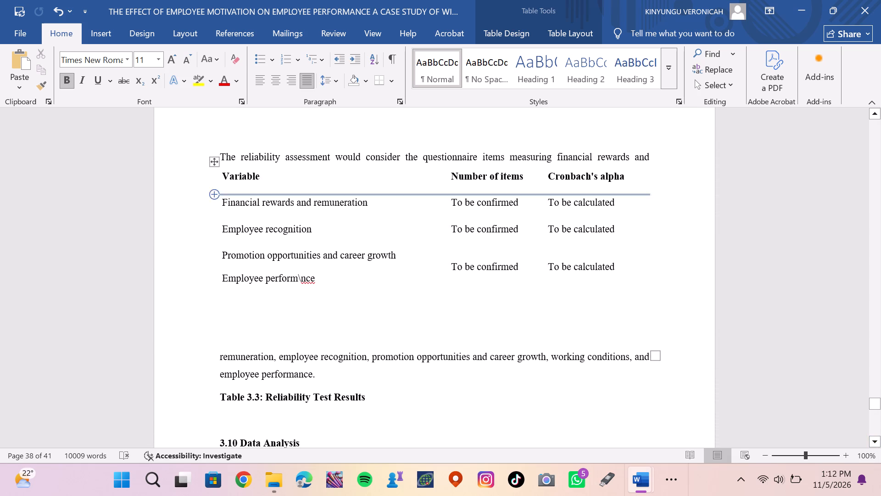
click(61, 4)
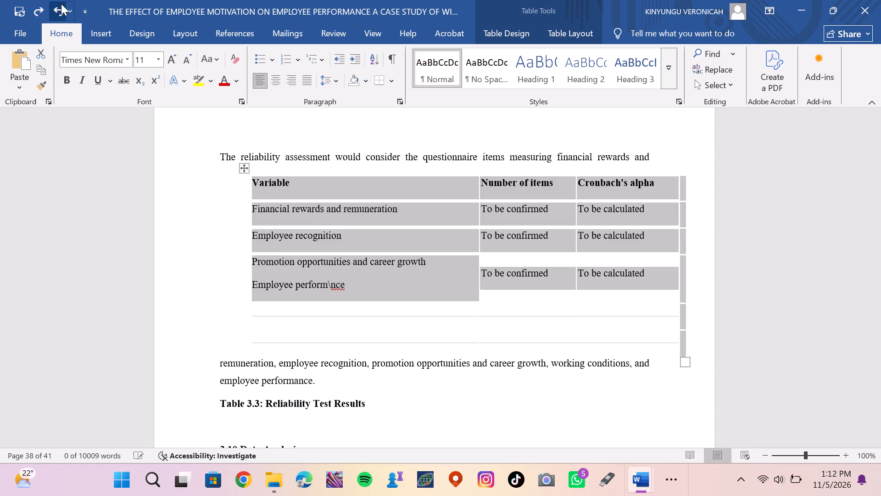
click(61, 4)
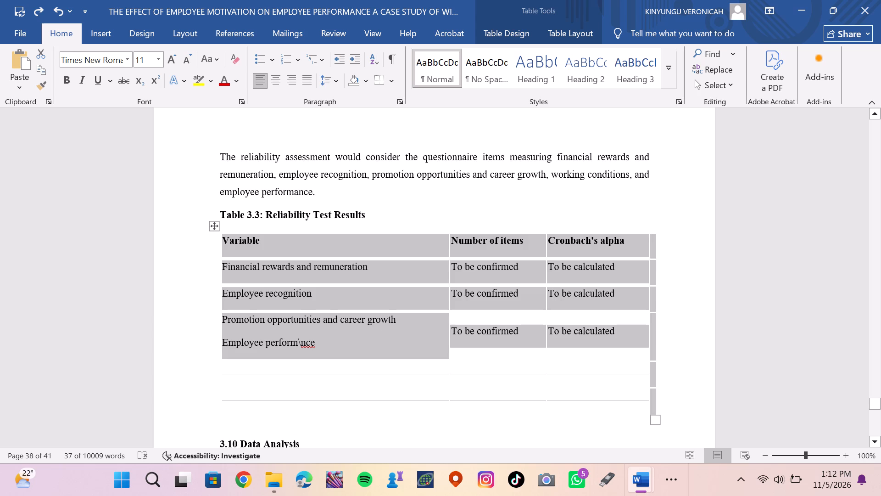
Delete the Table 3.3 caption together with the table rows from the header through "Promotion opportunities and career growth".
drag(213, 208, 292, 288)
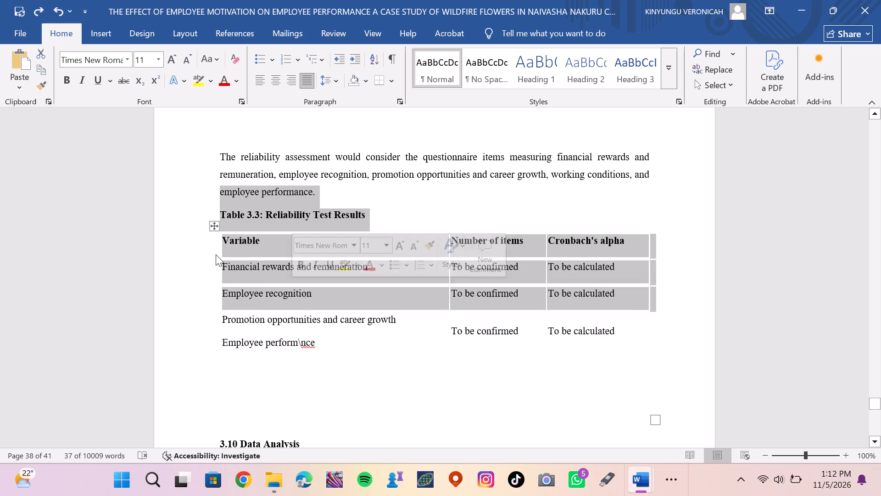
click(171, 234)
click(169, 239)
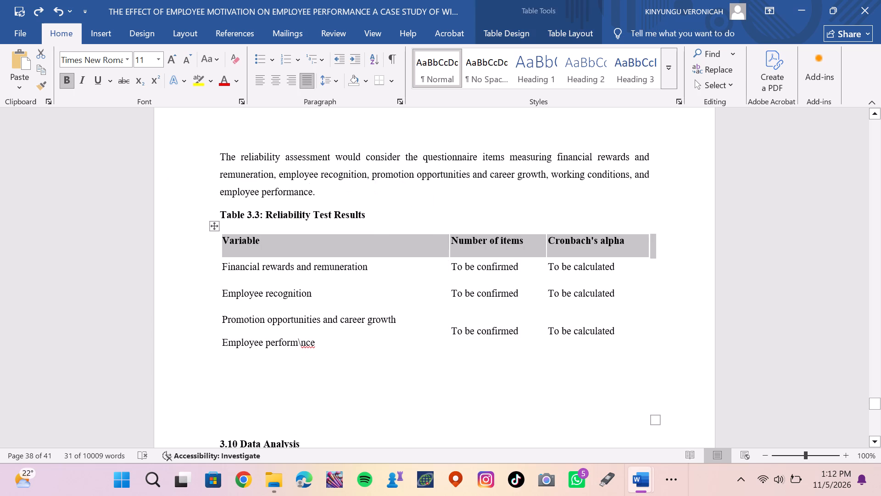
drag(222, 211, 427, 338)
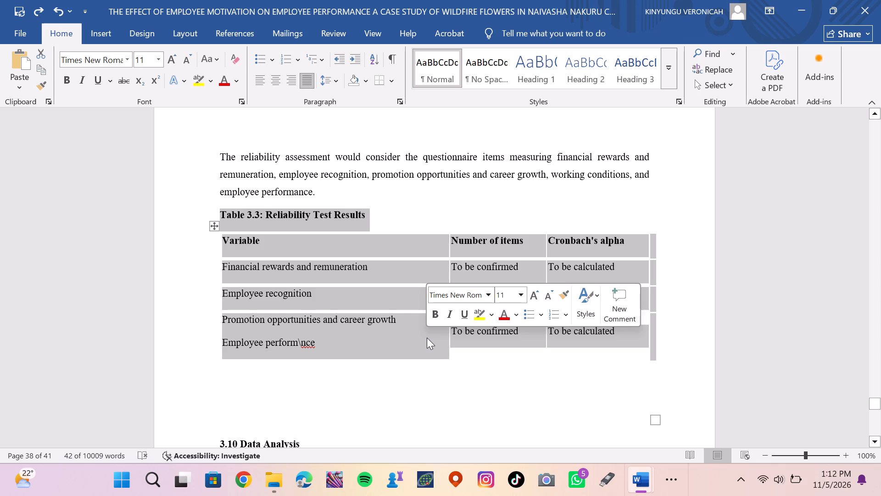
key(BackSpace)
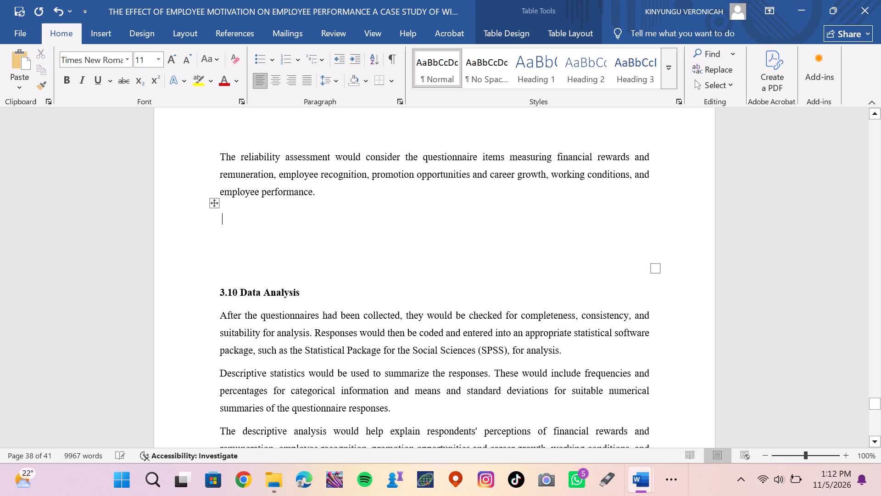
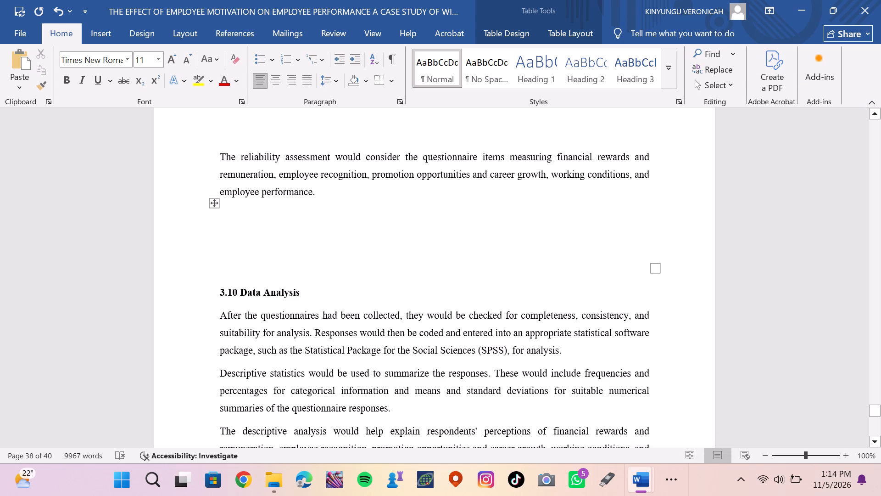
Remove "working conditions," from the list of questionnaire items in the reliability assessment paragraph, keeping a single space before "and employee performance".
drag(626, 175, 633, 178)
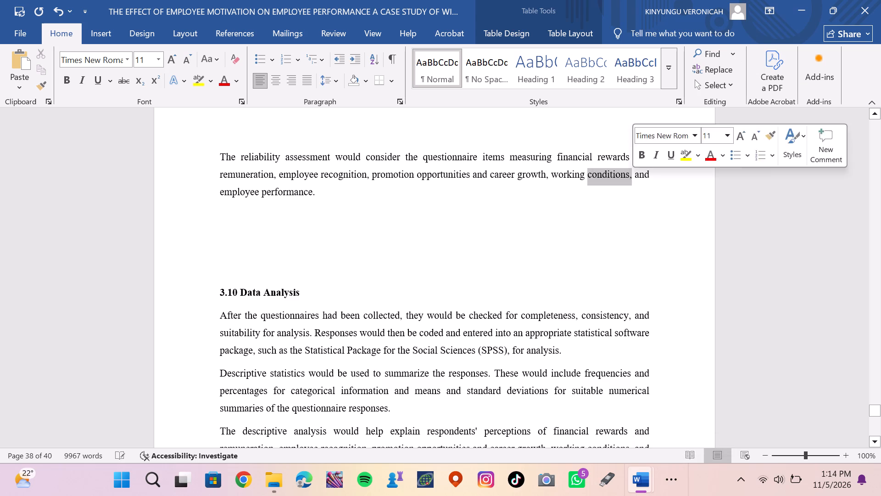
click(633, 178)
click(633, 178)
key(BackSpace)
key(BackSpace)
key(BackSpace)
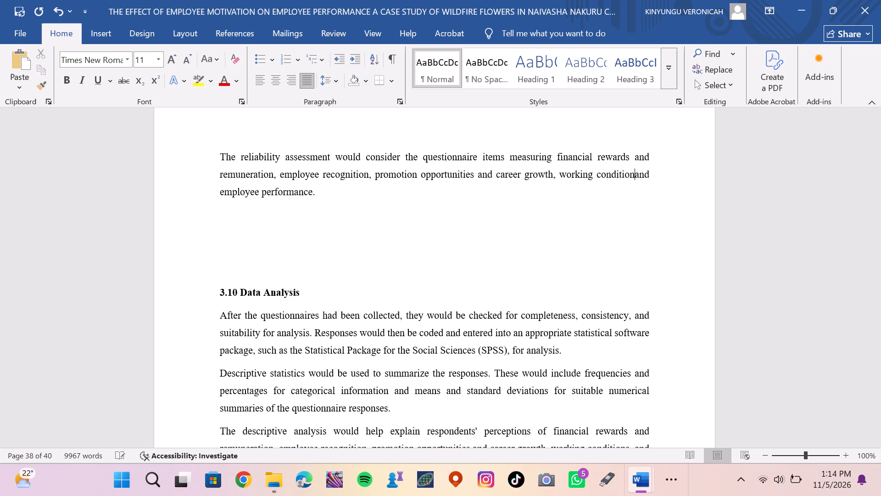
key(BackSpace)
key(BackSpace)
key(BackSpace)
key(BackSpace)
key(BackSpace)
key(BackSpace)
key(BackSpace)
key(BackSpace)
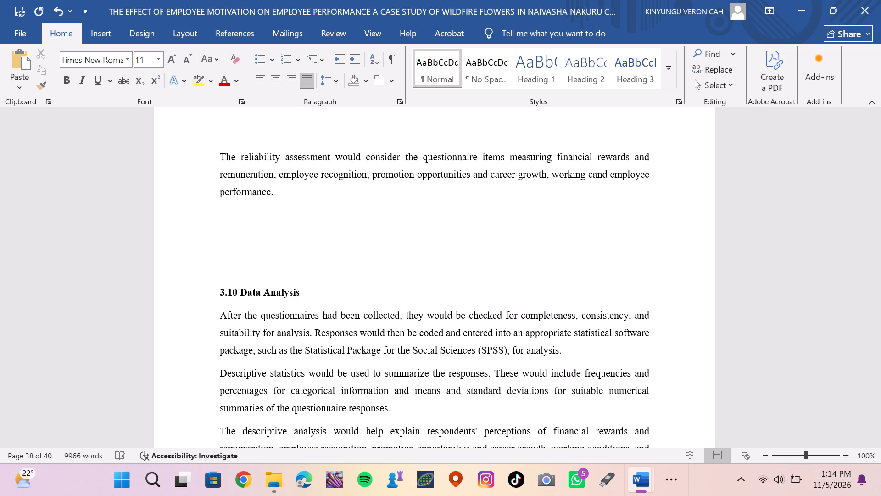
key(BackSpace)
key(BackSpace)
key(BackSpace)
key(BackSpace)
key(BackSpace)
key(BackSpace)
key(BackSpace)
key(BackSpace)
key(BackSpace)
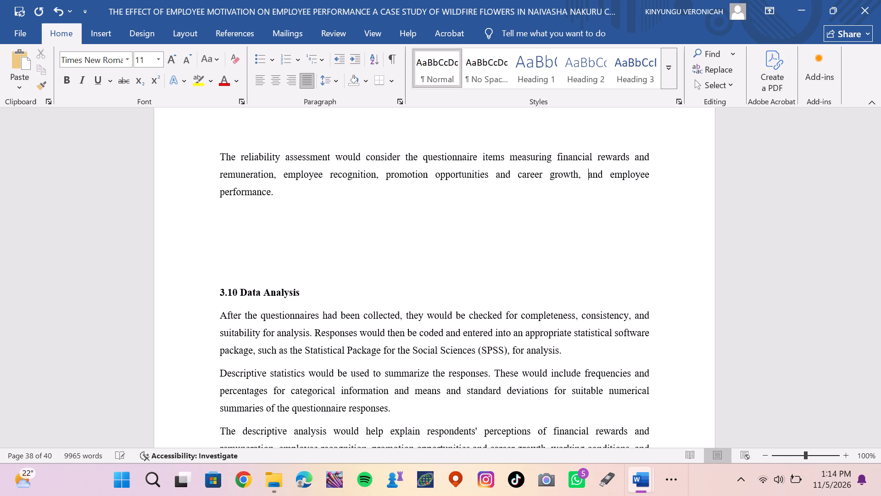
key(BackSpace)
key(space)
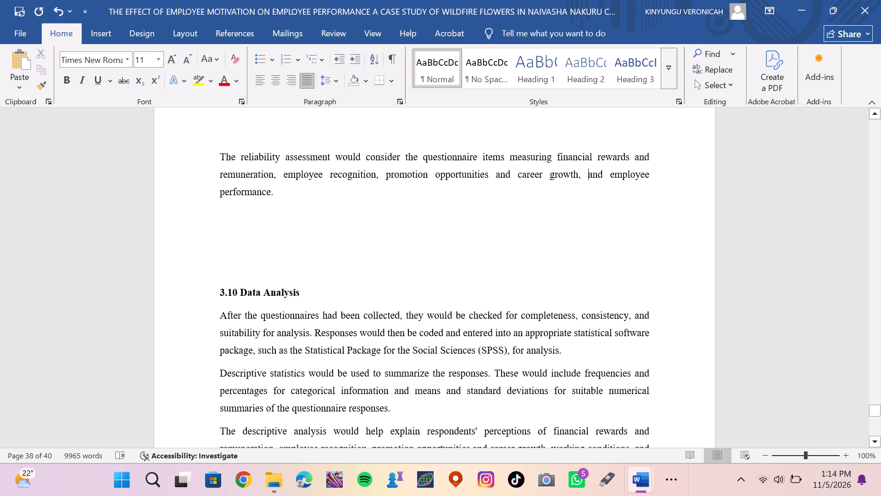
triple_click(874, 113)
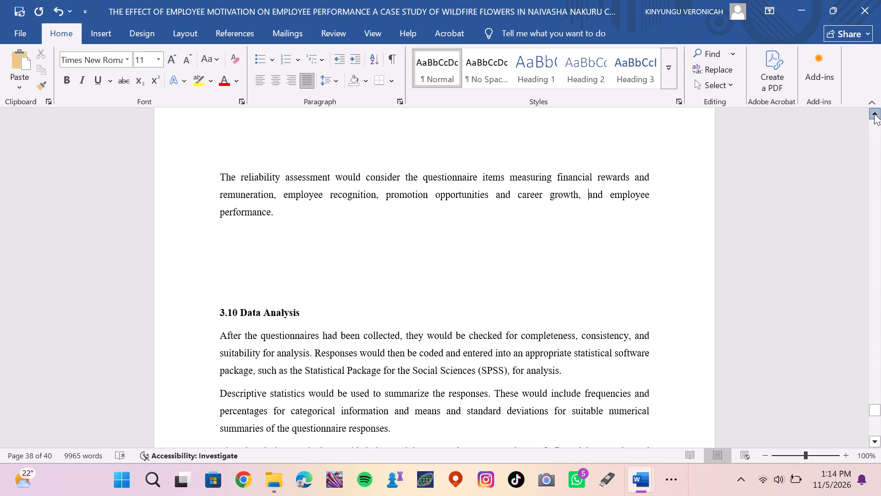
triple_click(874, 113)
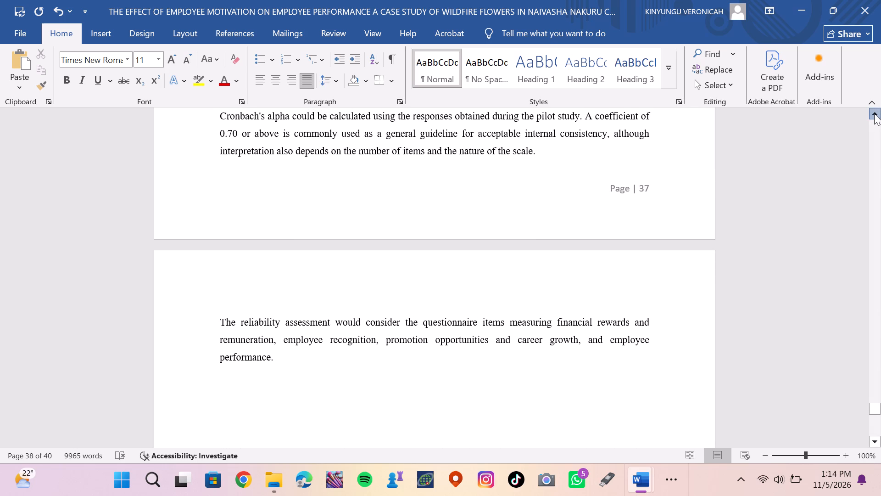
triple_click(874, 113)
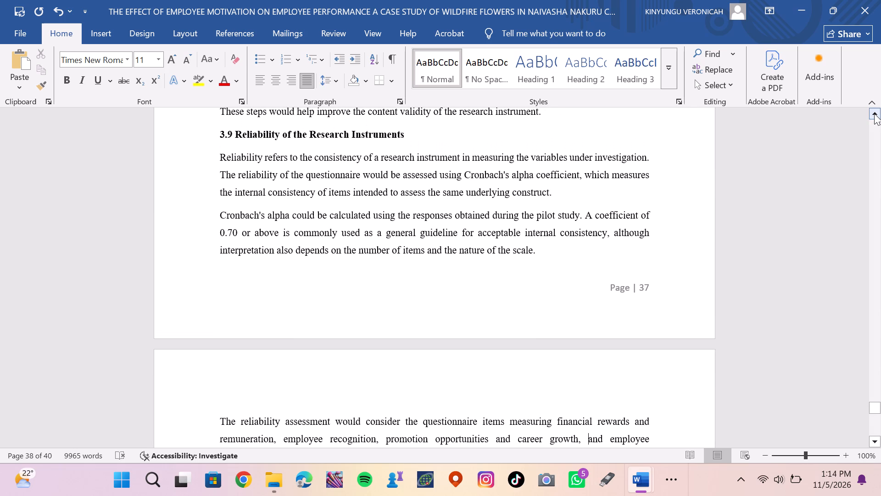
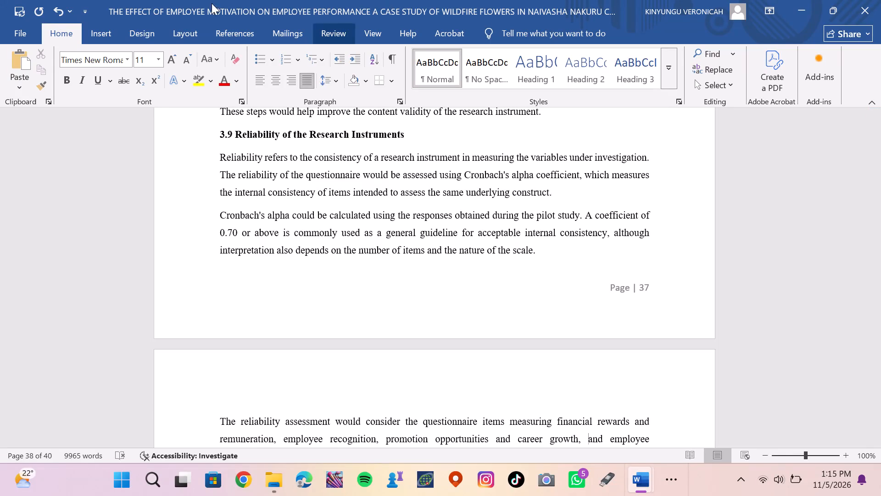
Undo the recent reliability section edits back through the removal of "working conditions," and the deletion of Table 3.3.
click(58, 7)
click(58, 7)
click(58, 7)
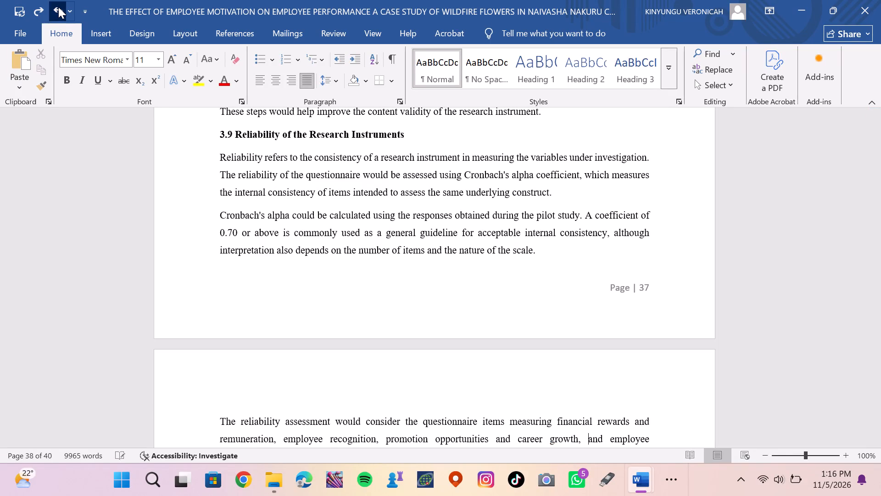
triple_click(58, 7)
click(58, 7)
right_click(58, 7)
triple_click(58, 7)
triple_click(58, 7)
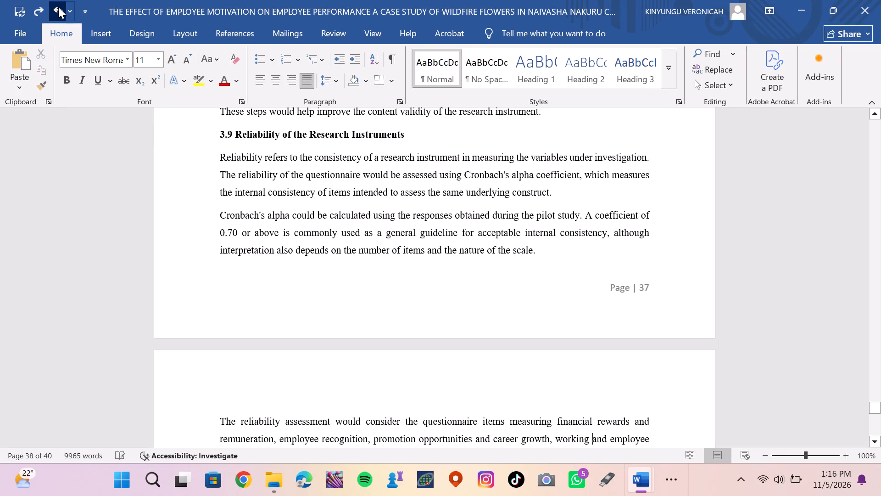
triple_click(58, 7)
triple_click(58, 7)
triple_click(58, 7)
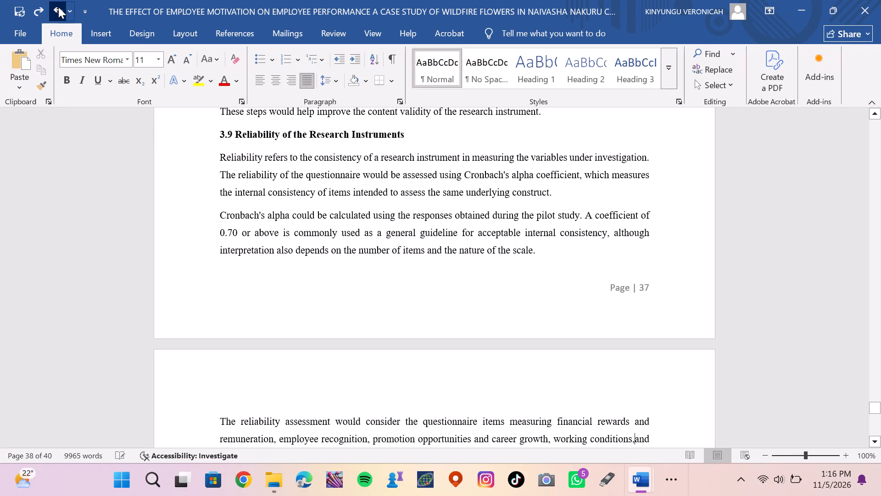
triple_click(58, 7)
click(58, 7)
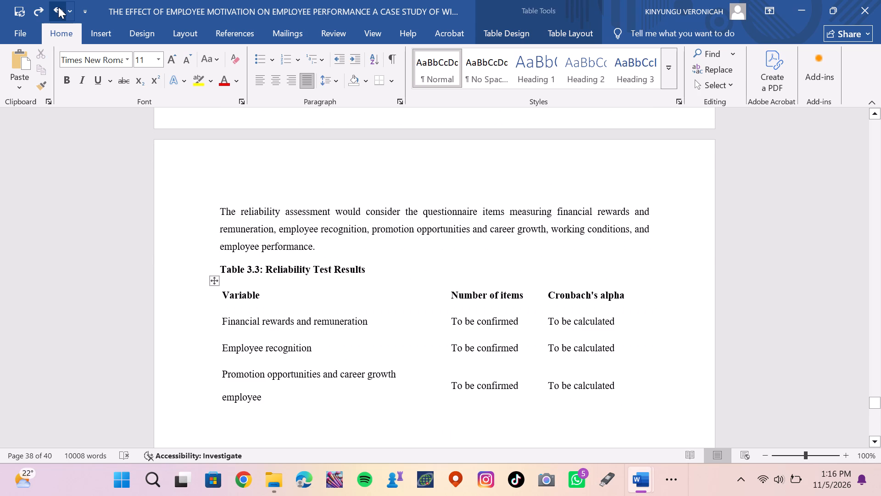
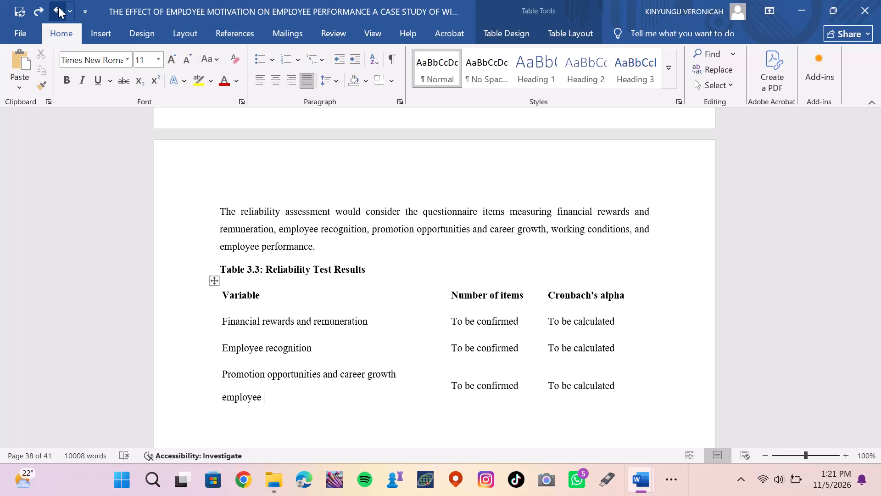
Remove "working conditions" and its extra comma from the list of questionnaire items in the paragraph above Table 3.3.
click(628, 229)
key(BackSpace)
key(BackSpace)
key(BackSpace)
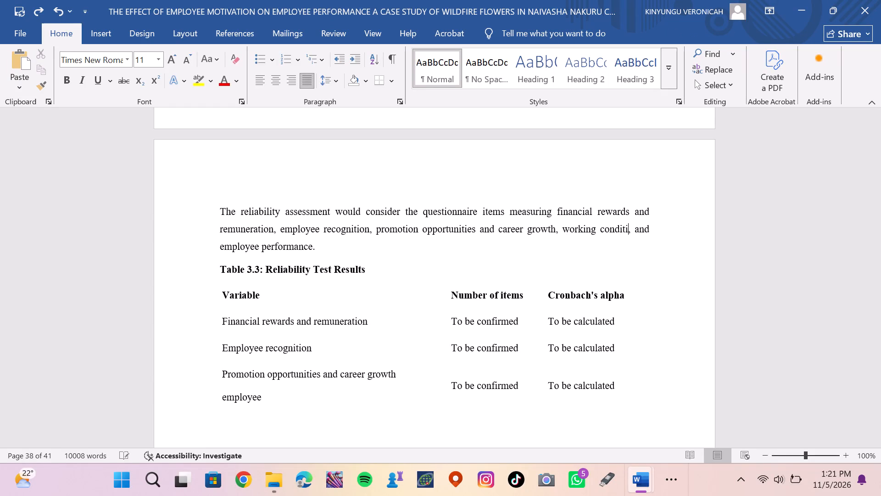
key(BackSpace)
key(BackSpace)
key(BackSpace)
key(BackSpace)
key(BackSpace)
key(BackSpace)
key(BackSpace)
key(BackSpace)
key(BackSpace)
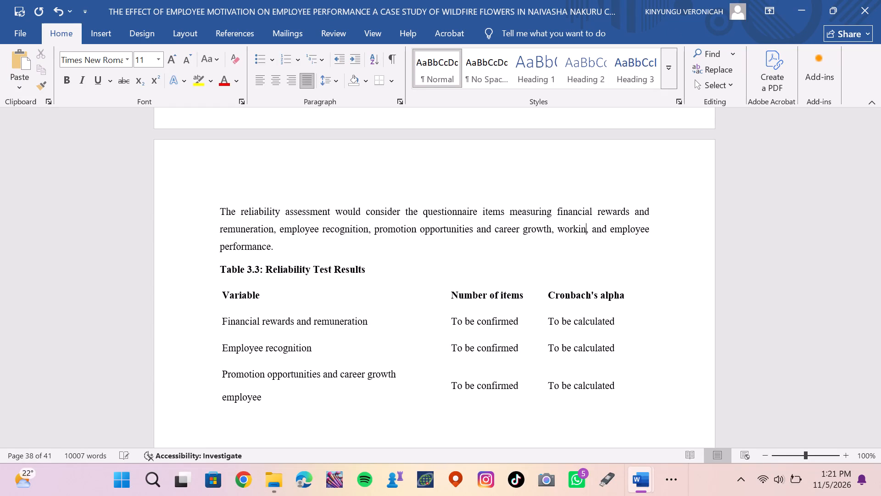
key(BackSpace)
key(BackSpace)
key(BackSpace)
key(BackSpace)
key(BackSpace)
key(BackSpace)
key(BackSpace)
key(BackSpace)
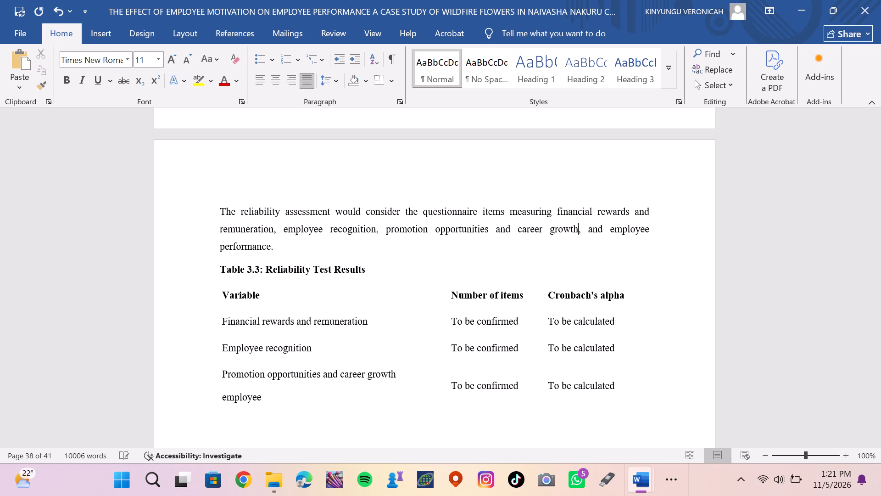
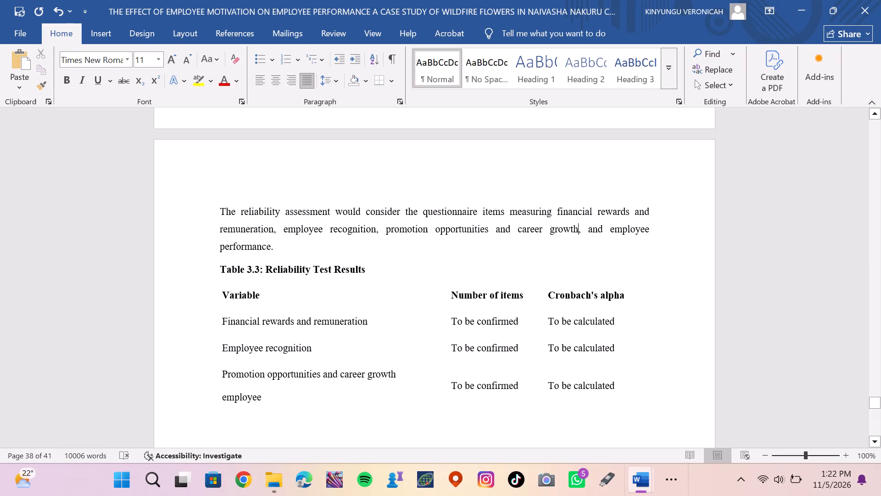
Delete "and remuneration" after "financial rewards" in the questionnaire items sentence above Table 3.3.
click(272, 228)
key(BackSpace)
key(BackSpace)
key(BackSpace)
key(BackSpace)
key(BackSpace)
key(BackSpace)
key(BackSpace)
key(BackSpace)
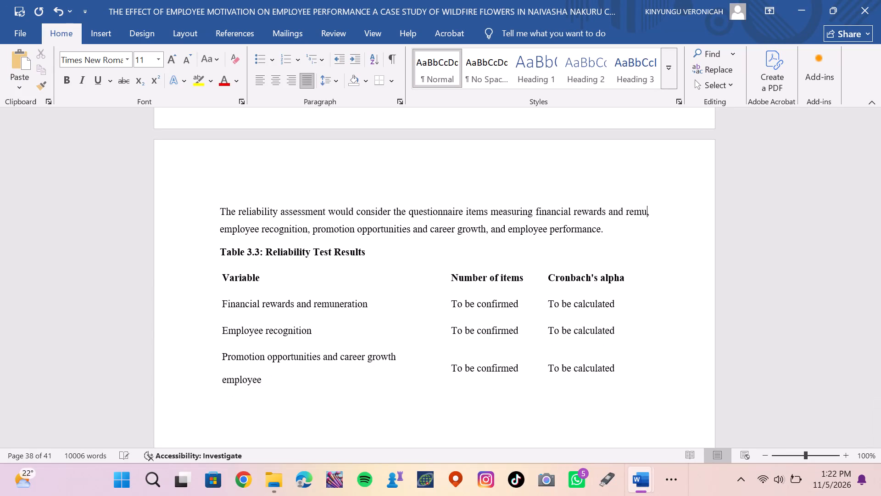
key(BackSpace)
key(BackSpace)
key(BackSpace)
key(BackSpace)
key(BackSpace)
key(BackSpace)
key(BackSpace)
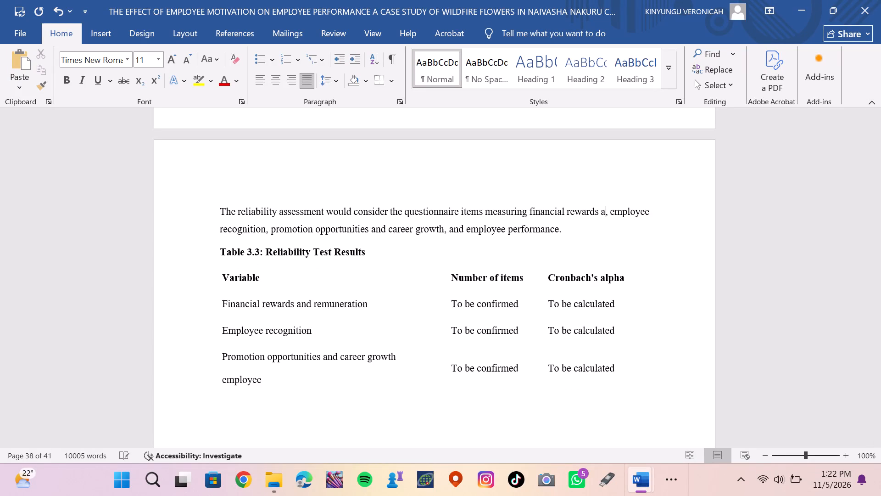
key(BackSpace)
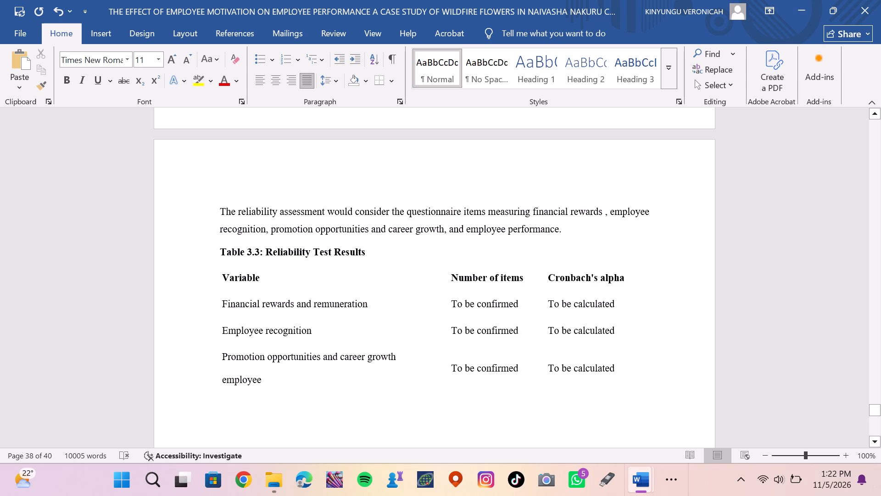
Replace the full stop after "employee performance" in the paragraph above Table 3.3 with ", training and development".
click(561, 232)
key(BackSpace)
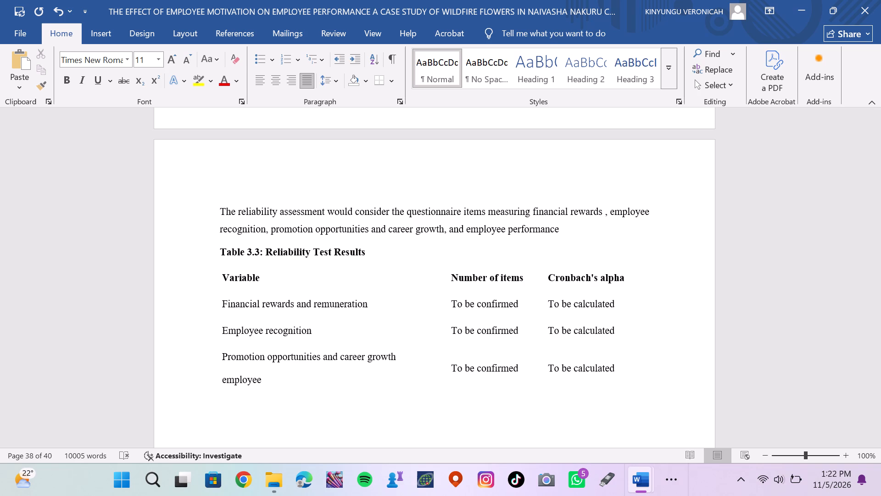
text(,ta)
key(BackSpace)
key(BackSpace)
key(space)
text(training and)
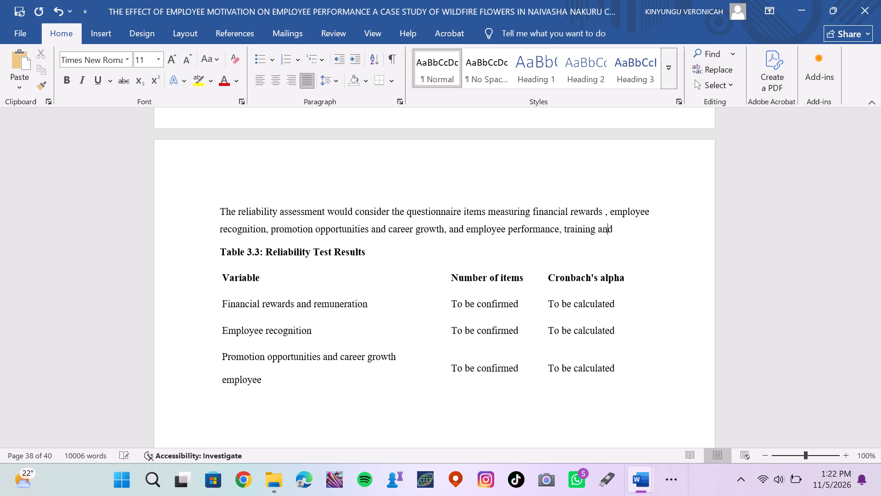
key(space)
text(develo)
text(pment)
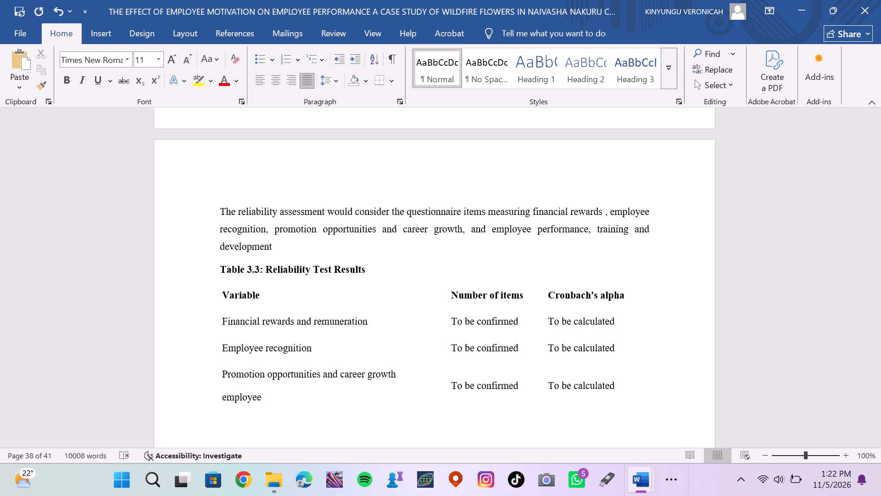
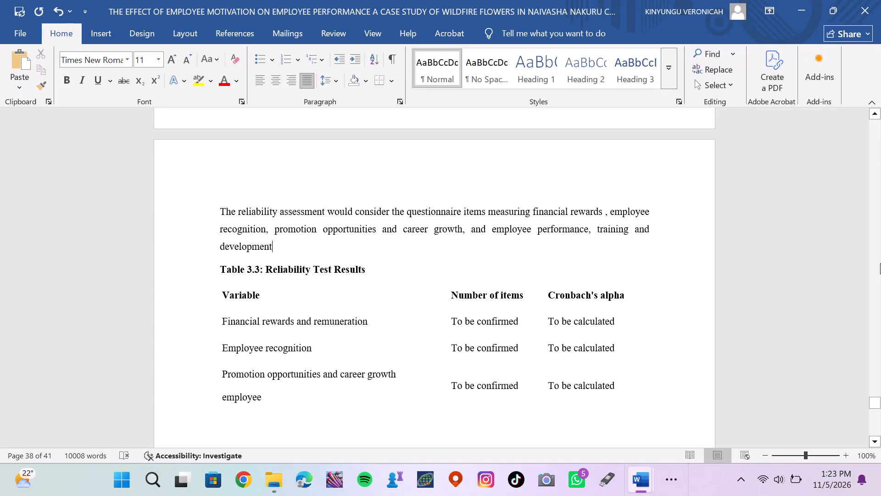
Go back to chapter two and review sections 2.5 Conceptual Framework and 2.4 Summary and Research Gaps for the study variables they mention.
drag(876, 398, 879, 351)
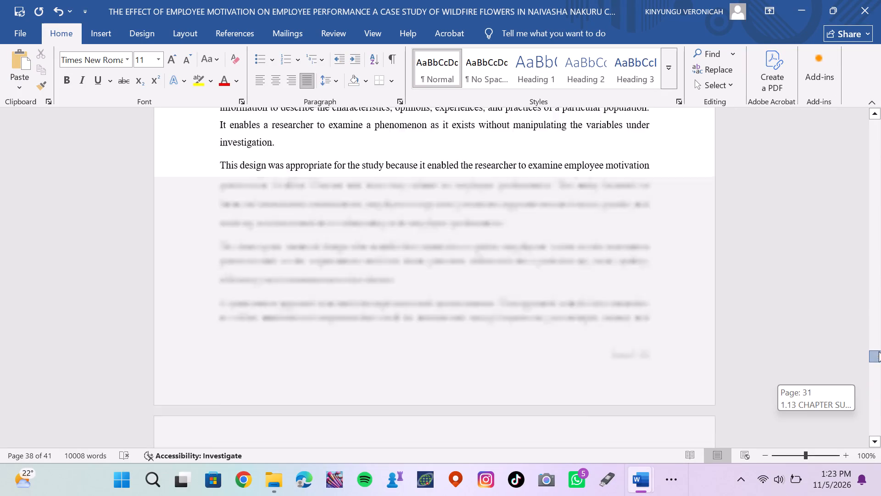
drag(879, 351, 878, 338)
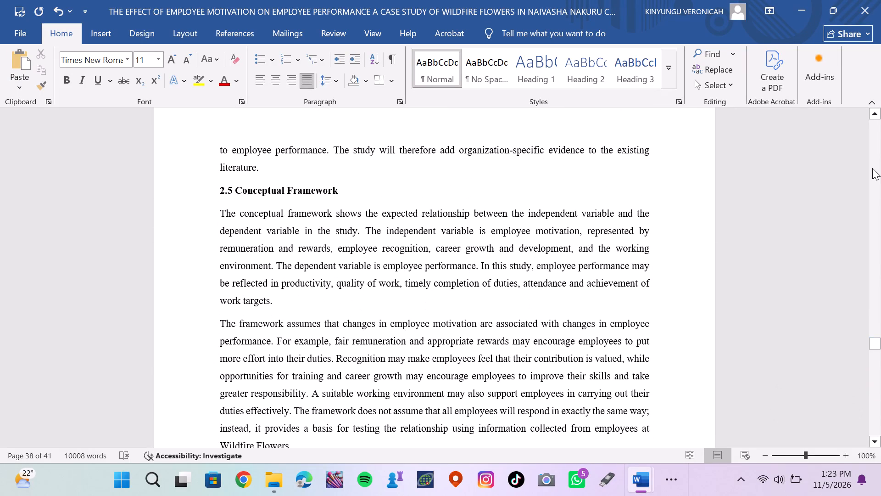
double_click(877, 115)
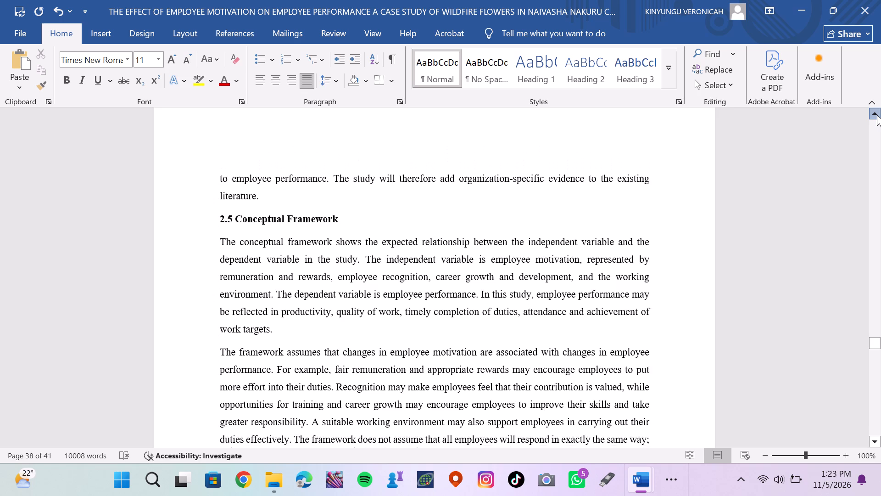
triple_click(877, 115)
triple_click(877, 115)
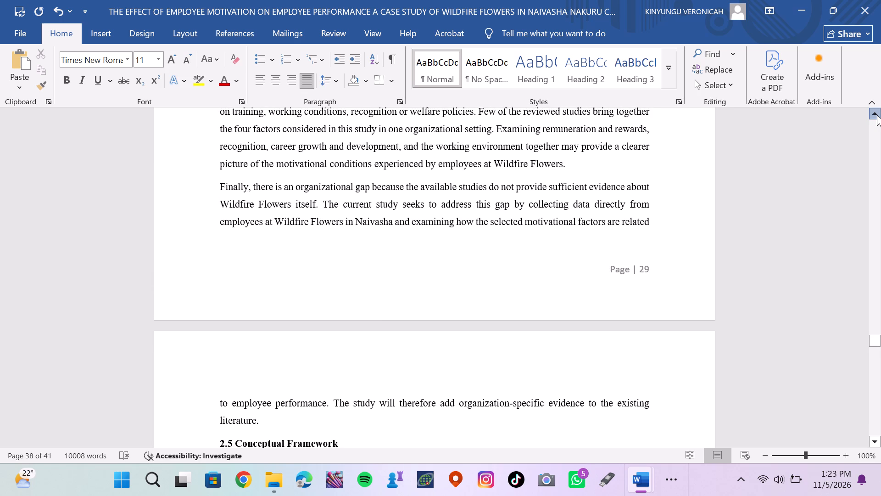
click(877, 115)
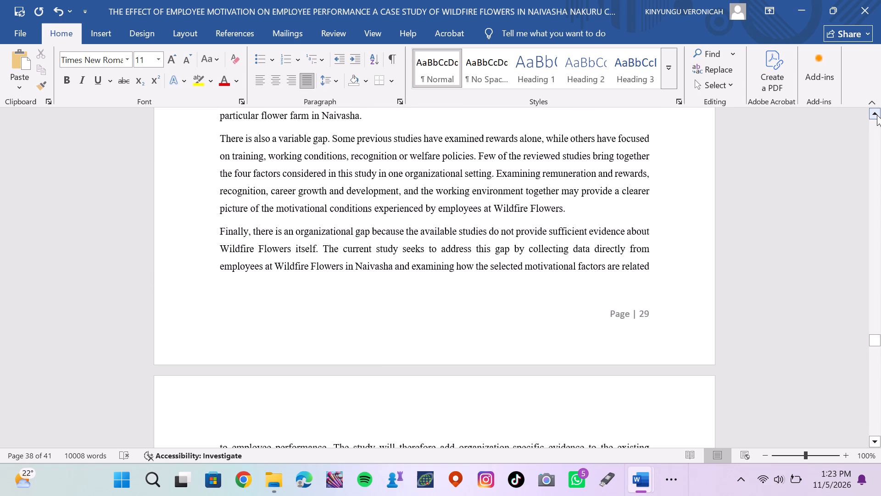
triple_click(877, 115)
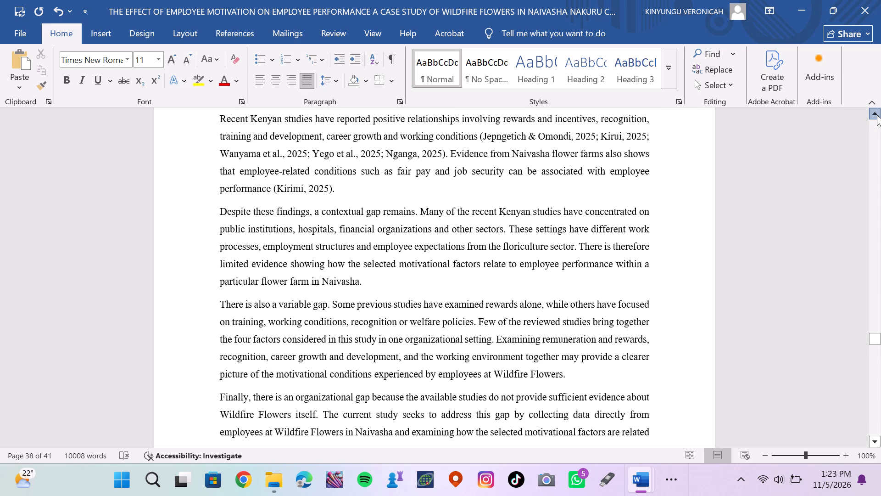
triple_click(877, 114)
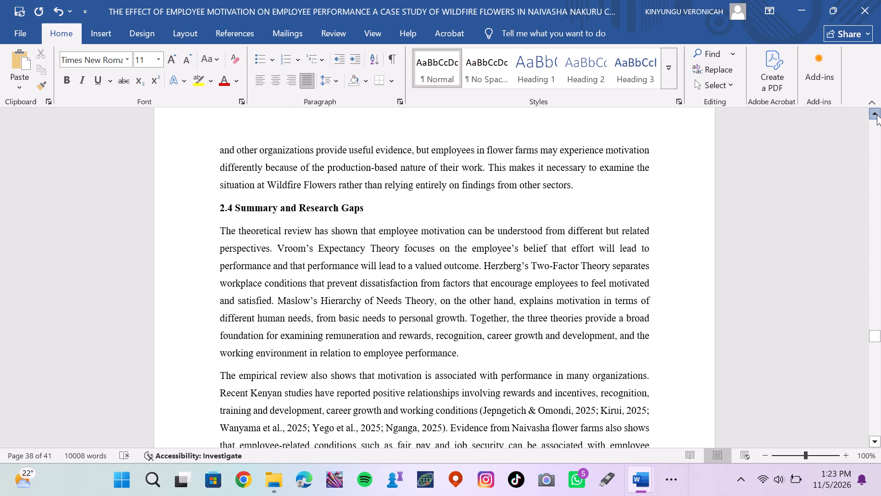
click(877, 114)
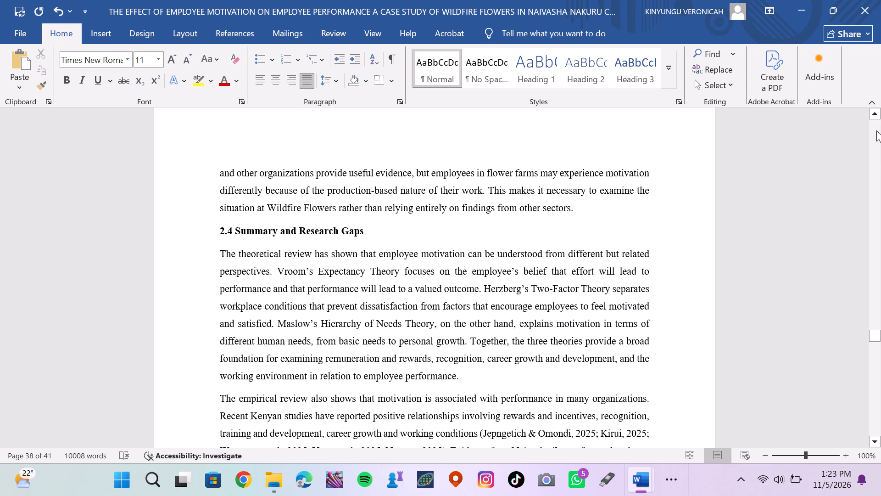
click(874, 113)
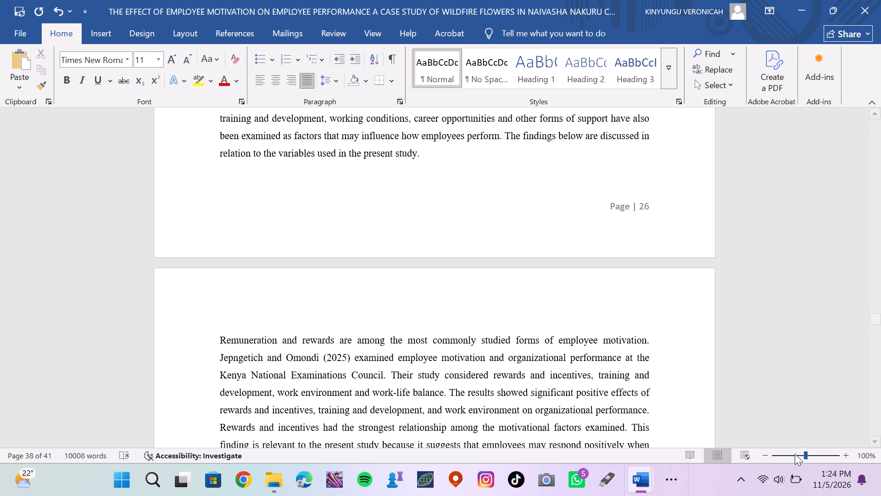
Read the empirical review paragraphs on remuneration, recognition, career growth, training and the working environment, checking them against the revised study variables.
click(871, 444)
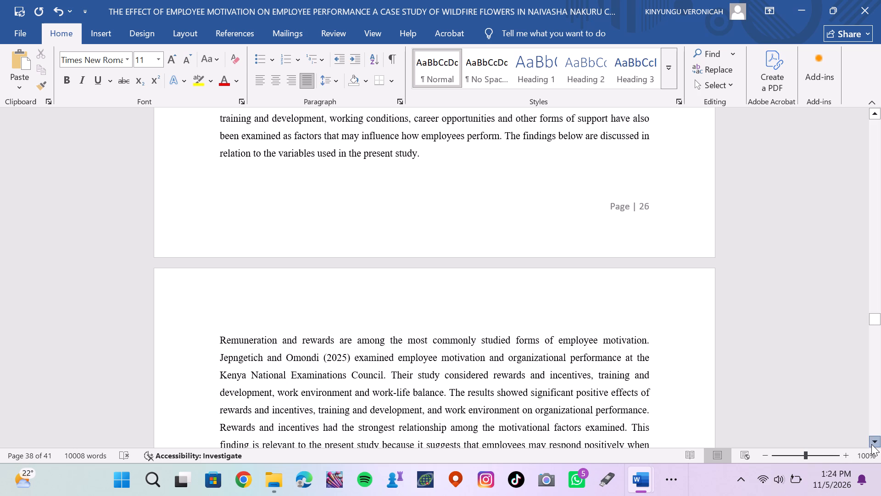
triple_click(871, 444)
triple_click(871, 444)
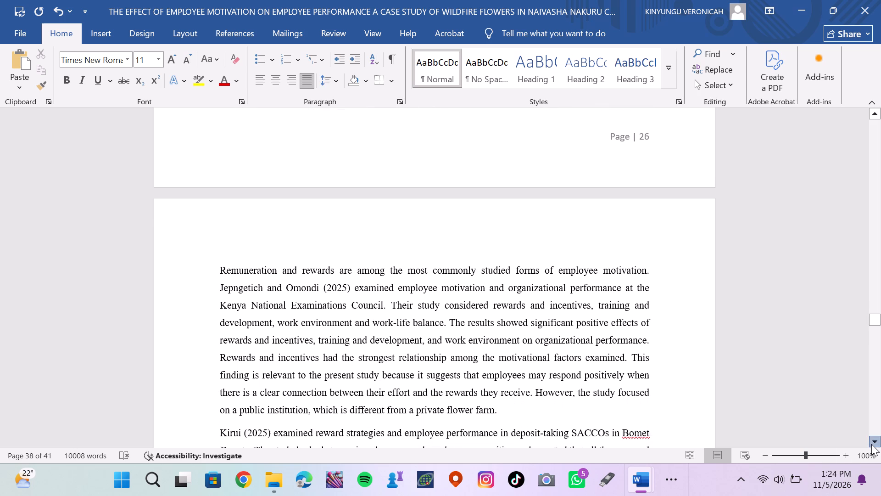
click(871, 444)
triple_click(871, 444)
triple_click(871, 444)
triple_click(871, 444)
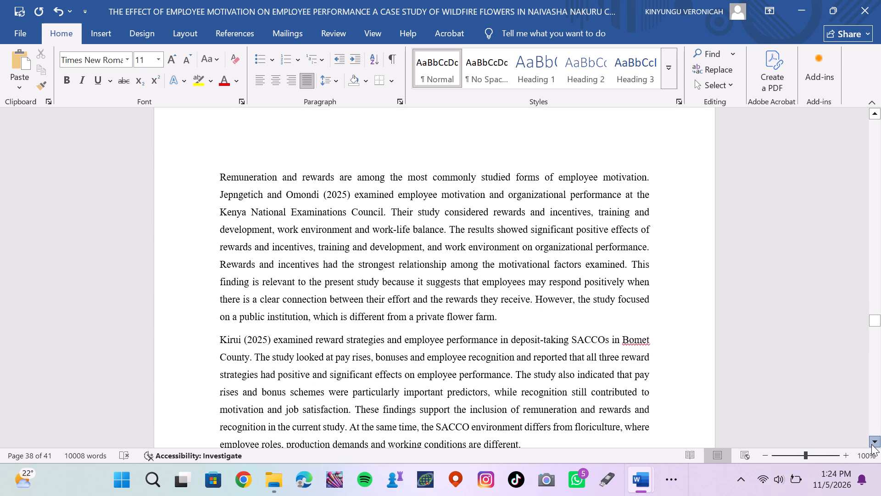
triple_click(871, 444)
triple_click(871, 444)
triple_click(871, 444)
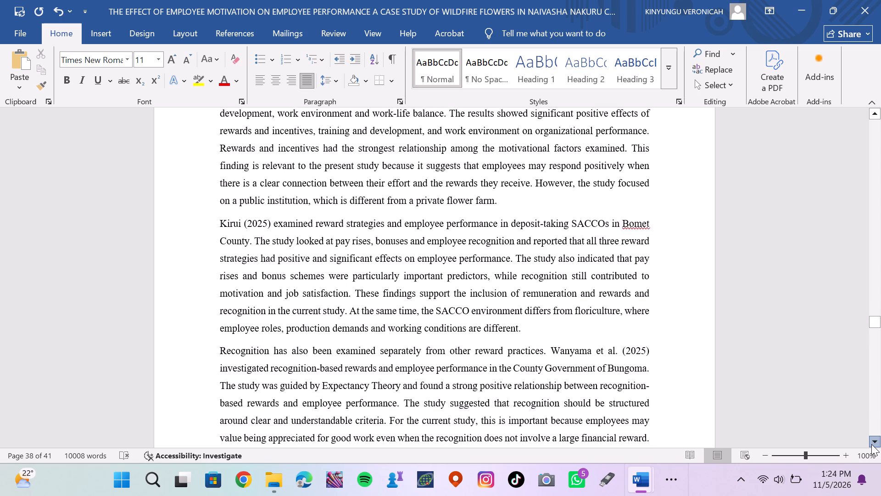
triple_click(871, 444)
triple_click(871, 444)
triple_click(871, 444)
triple_click(871, 444)
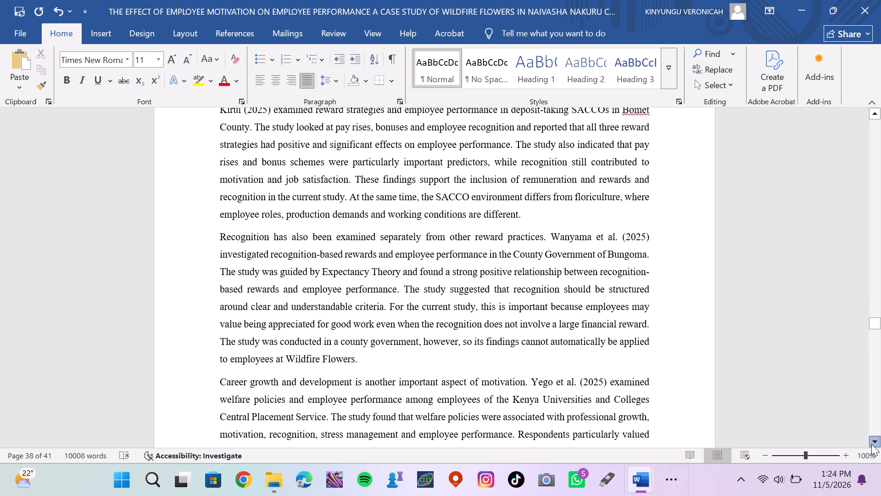
triple_click(871, 444)
triple_click(871, 444)
double_click(871, 444)
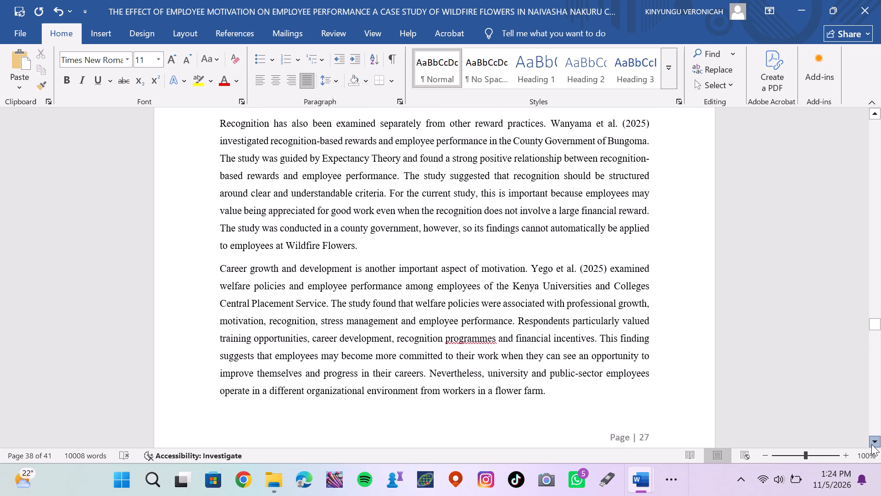
double_click(871, 444)
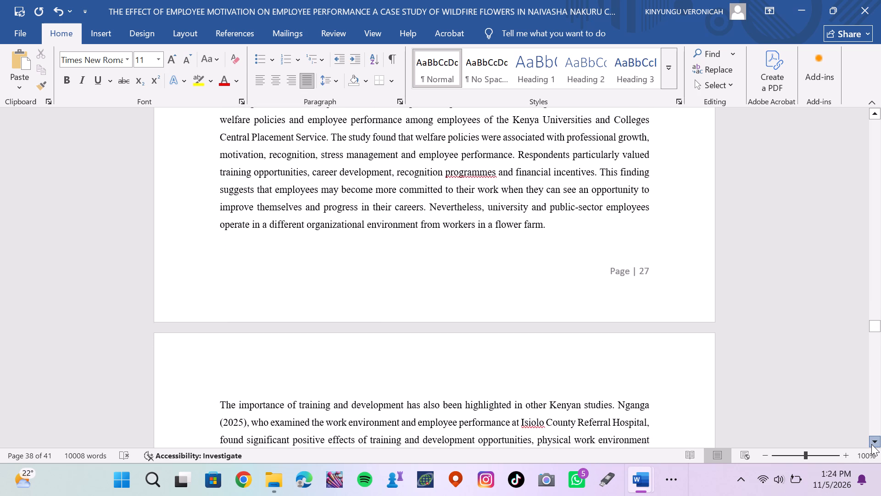
triple_click(871, 444)
click(871, 444)
triple_click(871, 444)
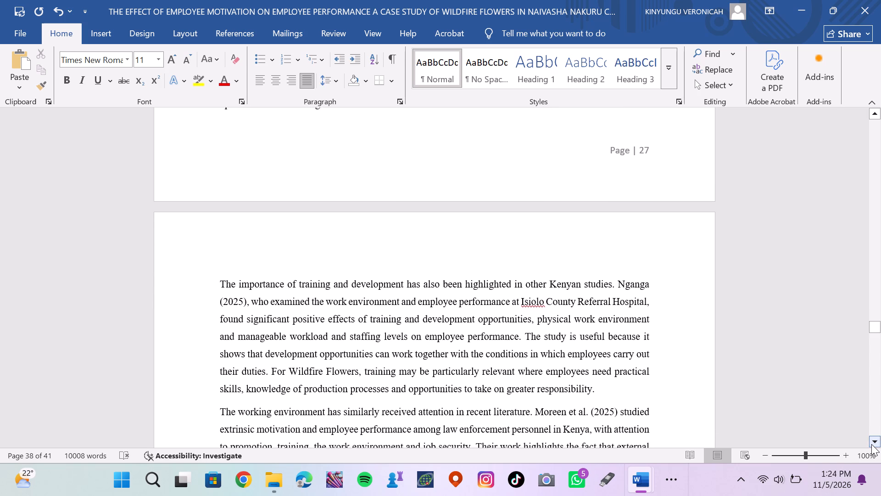
click(871, 444)
click(871, 444)
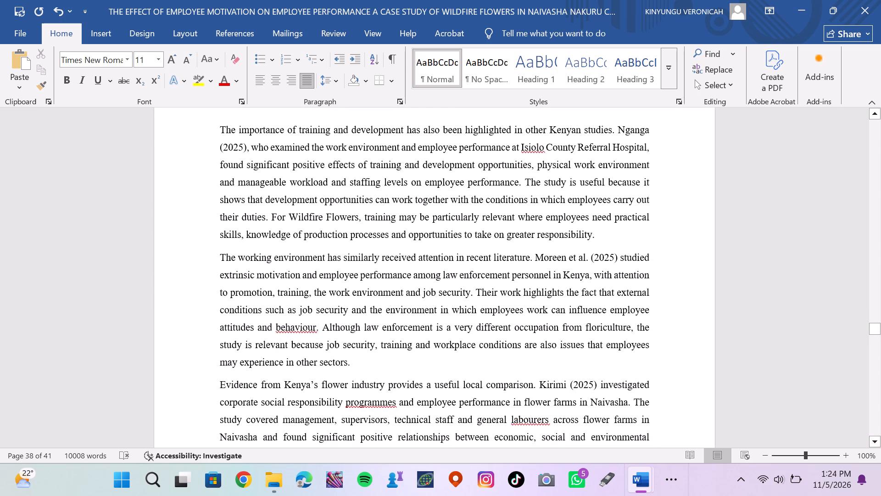
Delete the empirical review paragraph that begins "The working environment has similarly received attention in recent literature".
click(361, 361)
key(BackSpace)
drag(217, 255, 361, 349)
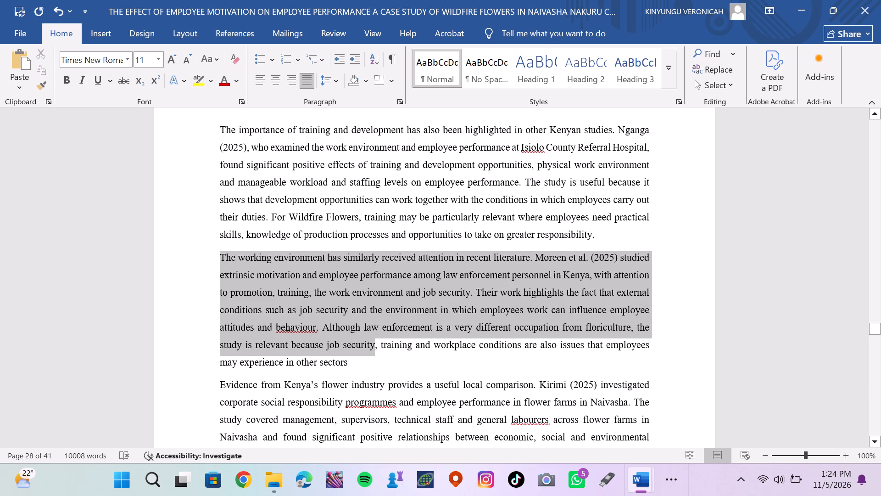
drag(361, 349, 373, 357)
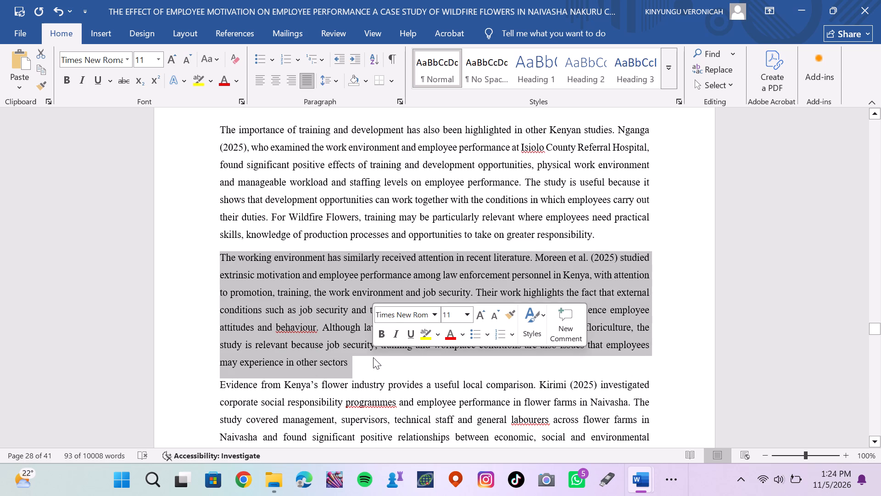
key(BackSpace)
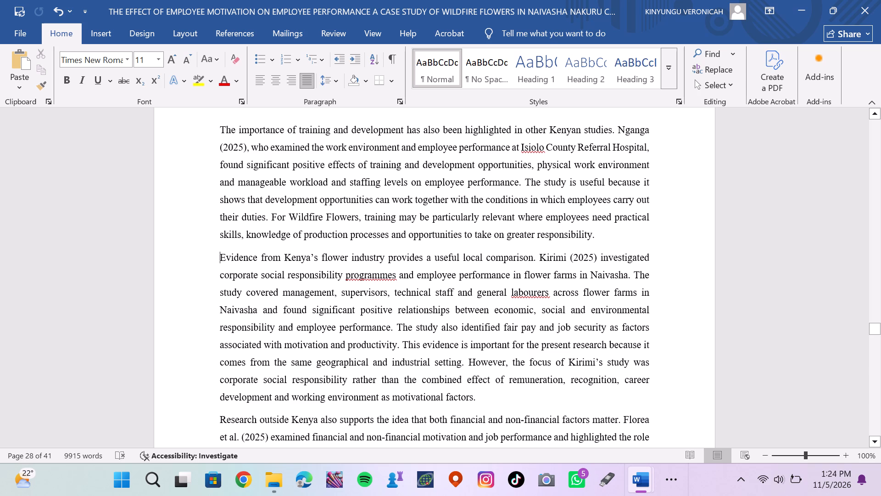
Read the remaining empirical review paragraphs, from the Kenyan flower industry evidence to the start of section 2.4, for outdated study variables.
click(879, 445)
triple_click(879, 445)
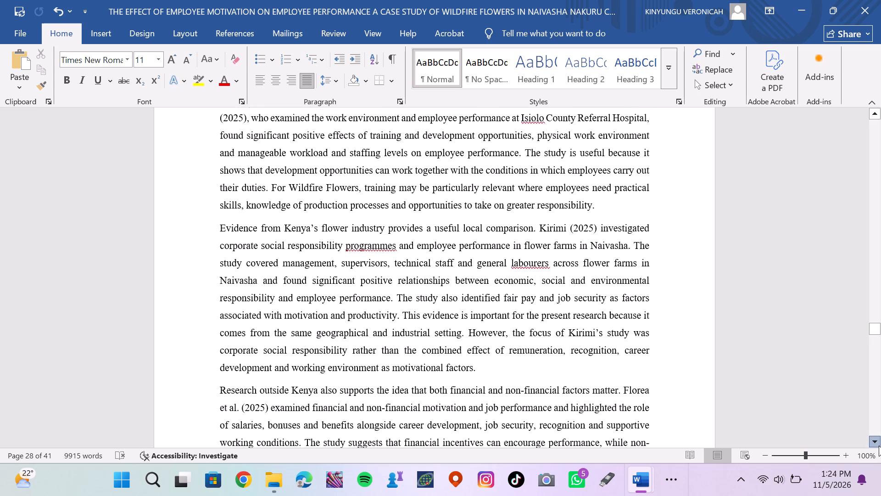
click(879, 445)
triple_click(879, 445)
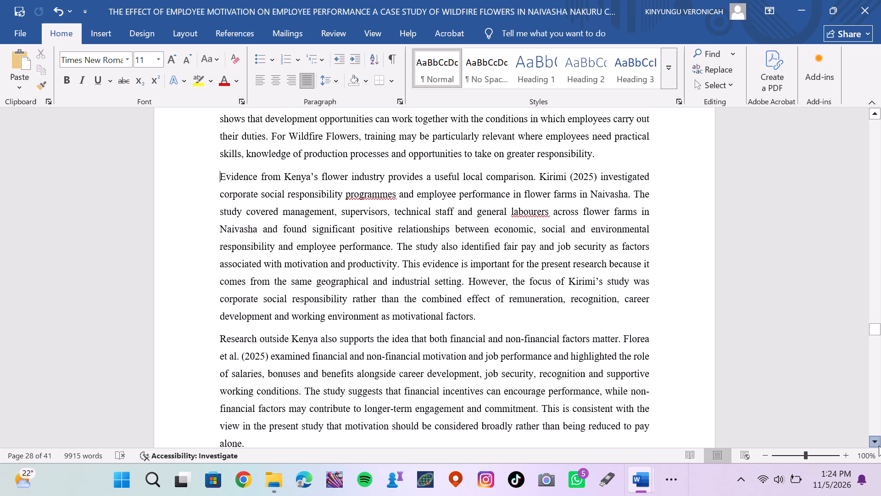
triple_click(879, 445)
triple_click(879, 445)
triple_click(879, 445)
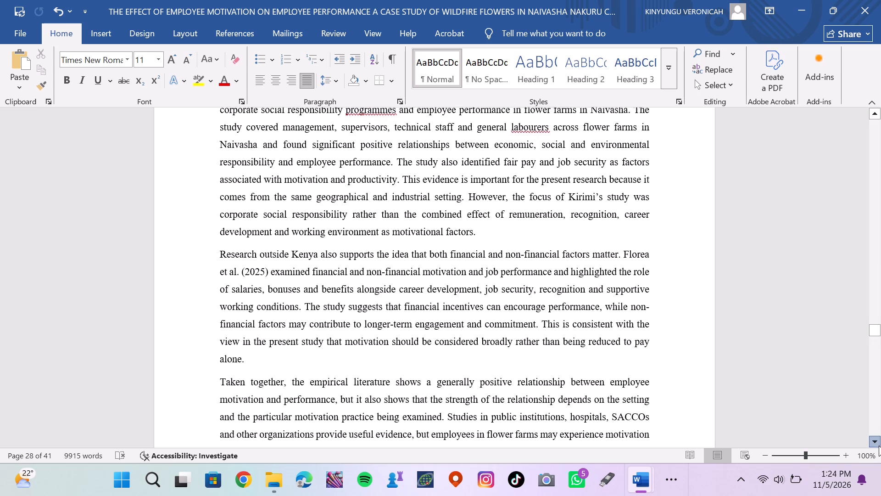
triple_click(879, 445)
double_click(879, 445)
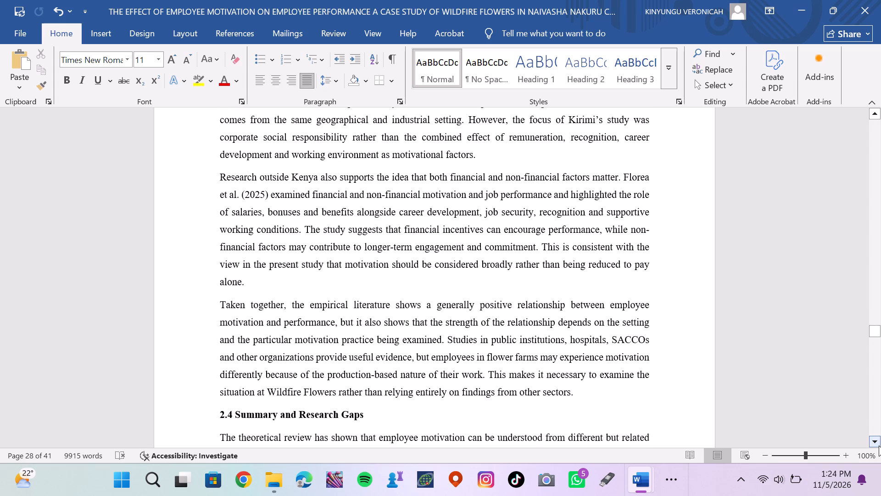
click(879, 445)
double_click(879, 445)
click(879, 445)
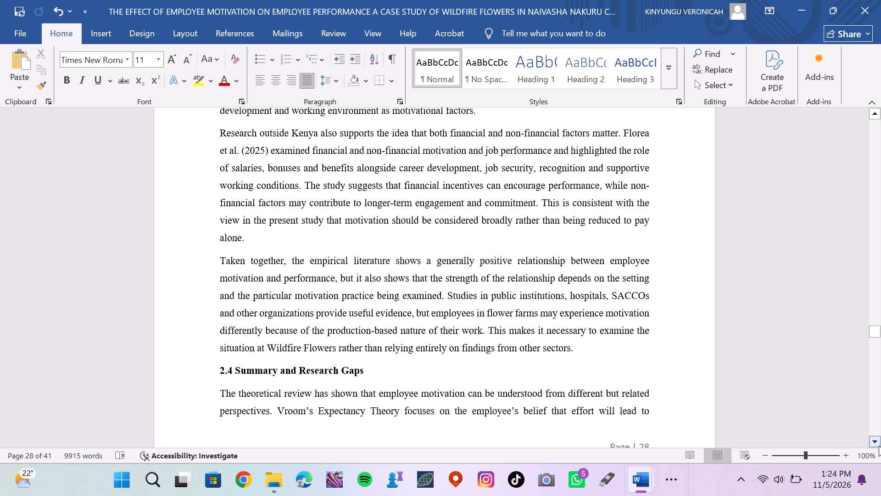
click(879, 445)
triple_click(879, 445)
triple_click(879, 445)
triple_click(879, 445)
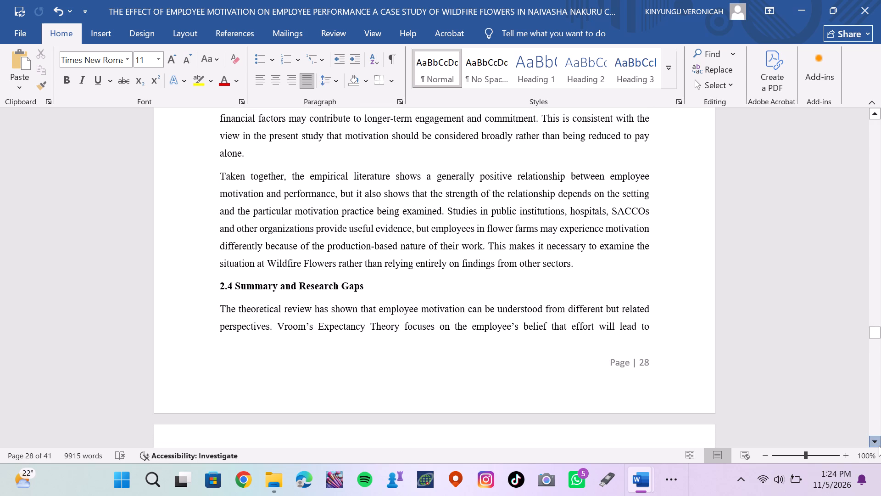
Read section 2.4 Summary and Research Gaps, checking its paragraphs for mentions of the outdated study variables.
triple_click(879, 445)
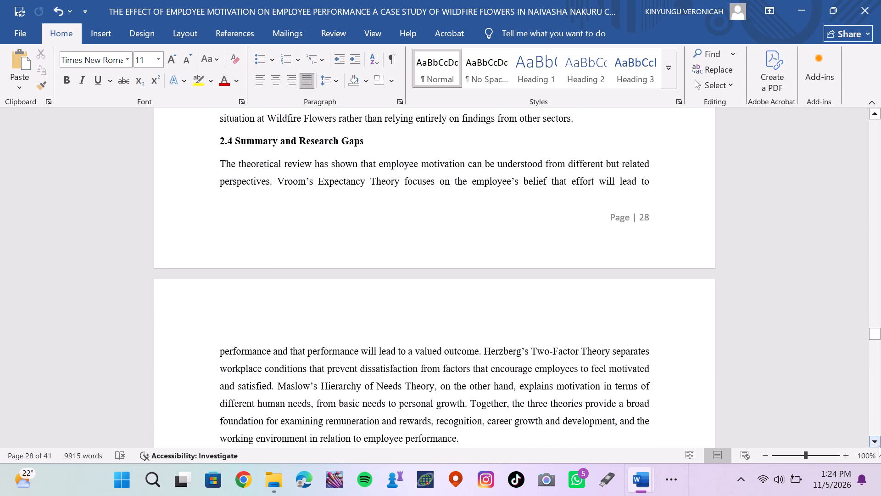
triple_click(879, 445)
triple_click(879, 445)
triple_click(879, 445)
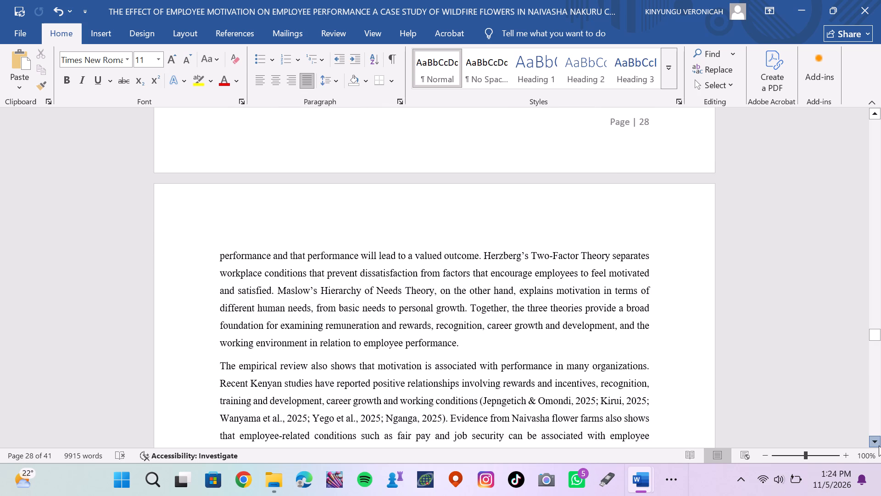
triple_click(879, 445)
triple_click(879, 445)
triple_click(879, 445)
triple_click(879, 445)
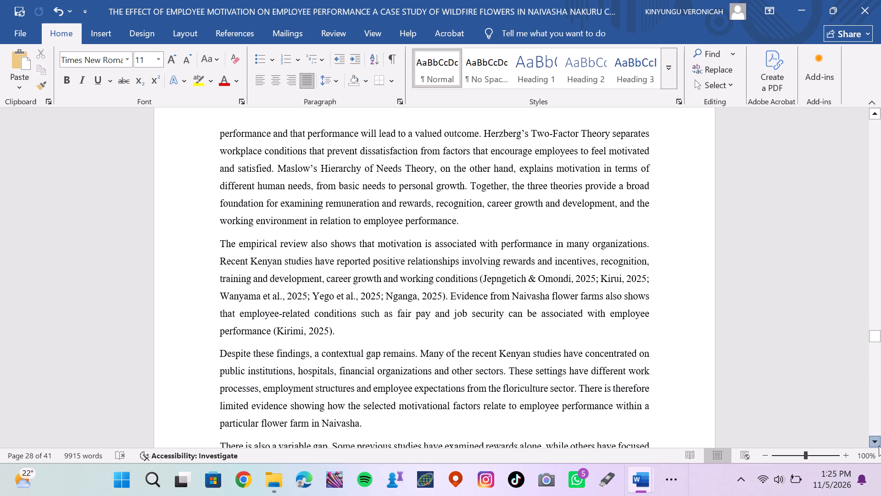
triple_click(879, 445)
triple_click(879, 445)
triple_click(879, 445)
double_click(879, 445)
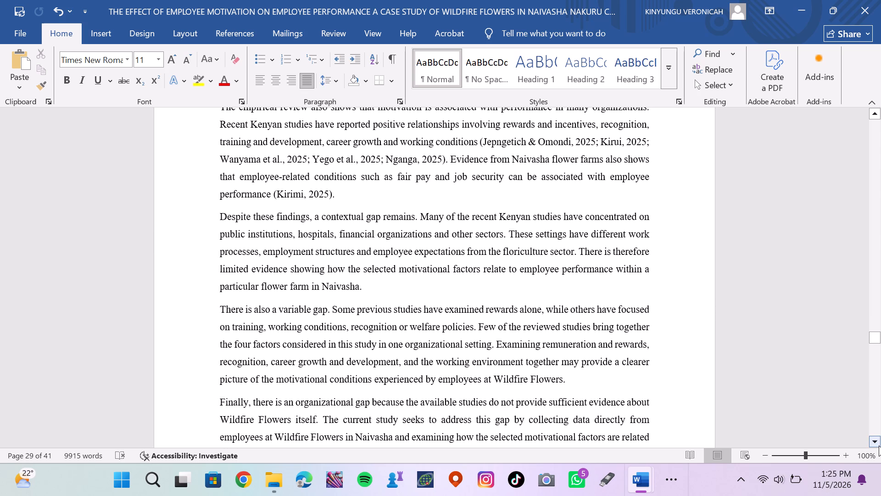
click(879, 445)
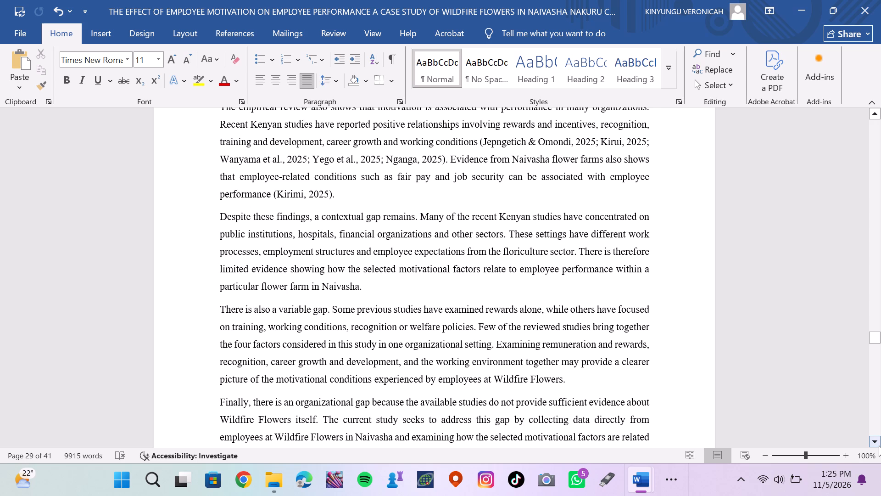
click(879, 445)
click(879, 445)
click(879, 445)
click(879, 445)
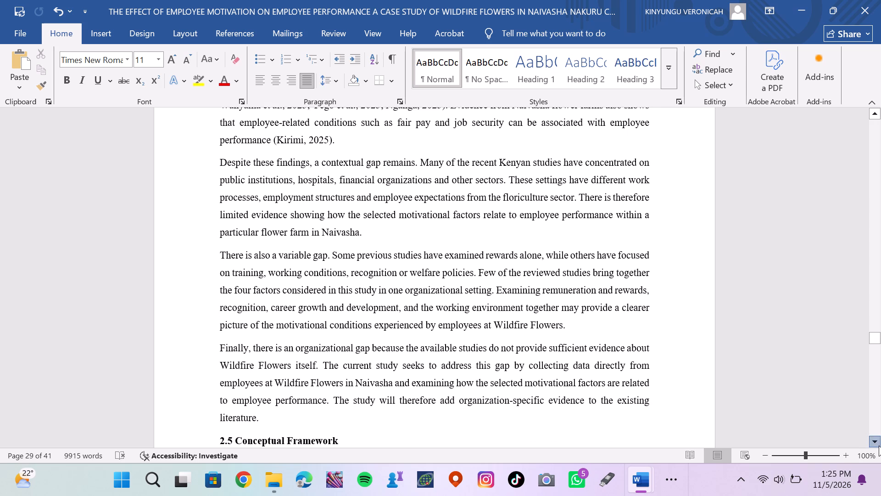
click(879, 445)
click(879, 445)
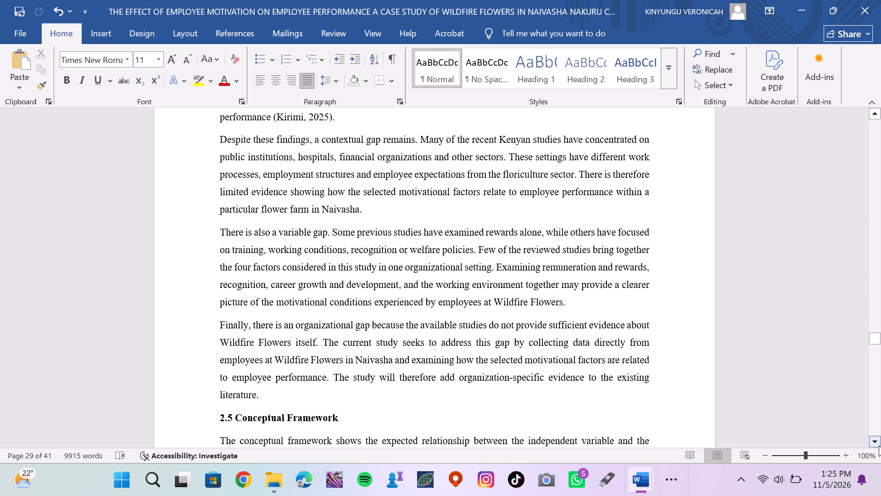
click(879, 445)
click(879, 445)
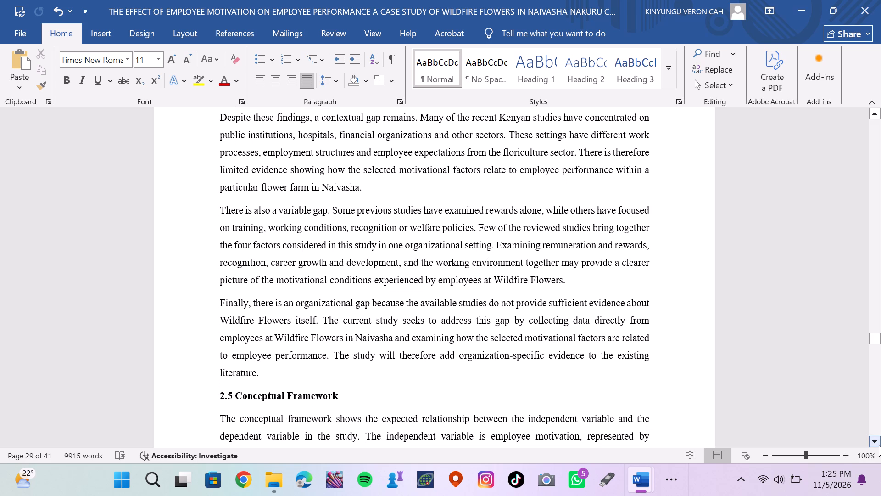
Delete ", and the working environment" from the independent variable list in the first paragraph of section 2.5 Conceptual Framework.
triple_click(879, 445)
triple_click(879, 445)
triple_click(879, 445)
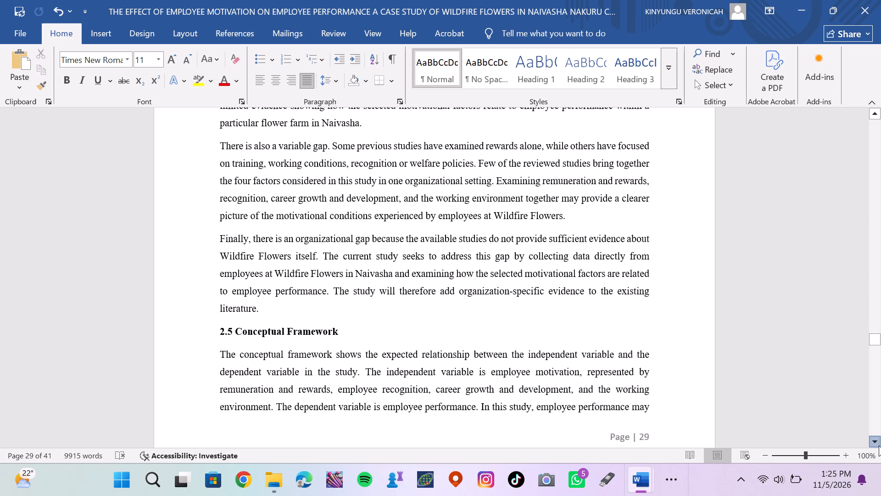
triple_click(879, 445)
triple_click(879, 445)
triple_click(879, 445)
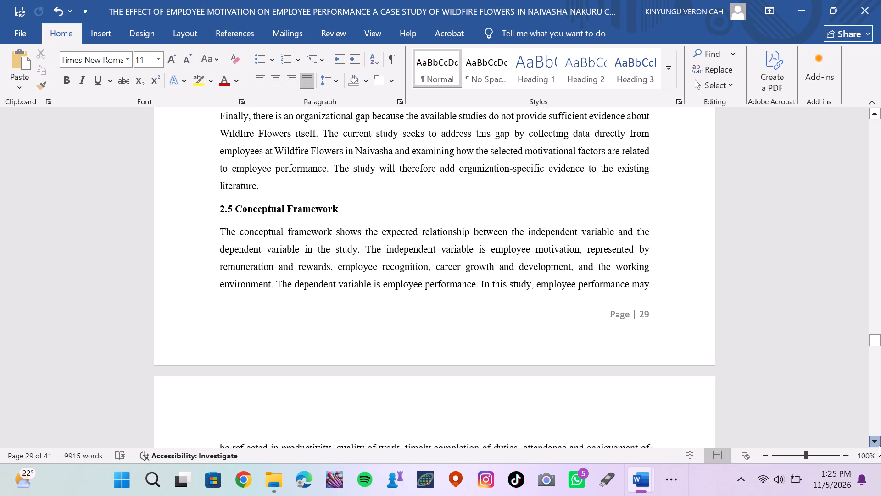
triple_click(879, 445)
click(879, 445)
triple_click(879, 445)
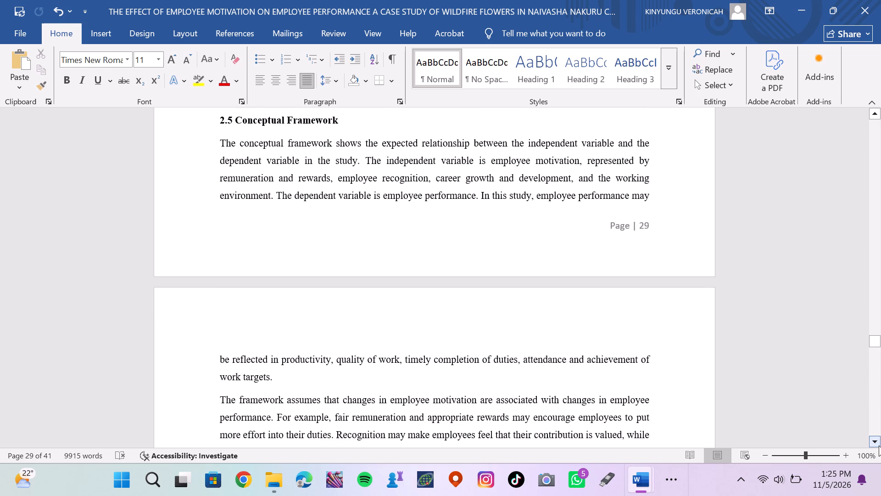
triple_click(879, 445)
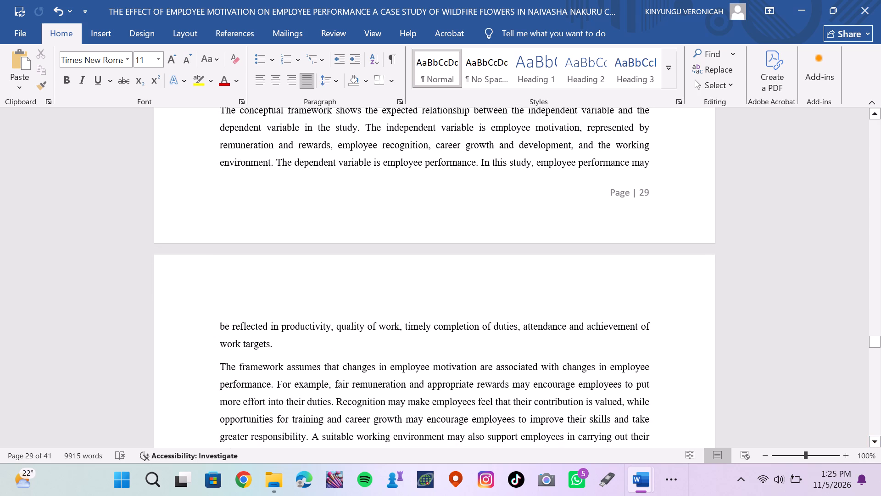
click(271, 163)
key(BackSpace)
key(BackSpace)
key(BackSpace)
key(BackSpace)
key(BackSpace)
key(BackSpace)
key(BackSpace)
key(BackSpace)
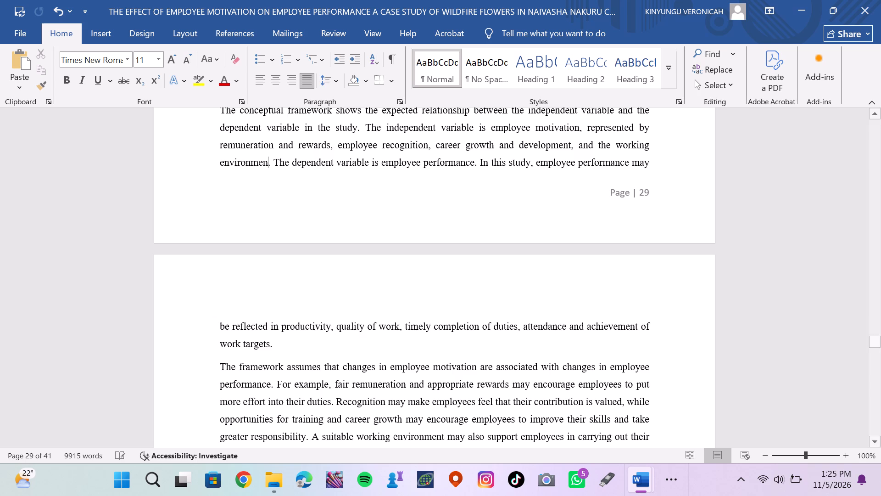
key(BackSpace)
key(BackSpace)
key(BackSpace)
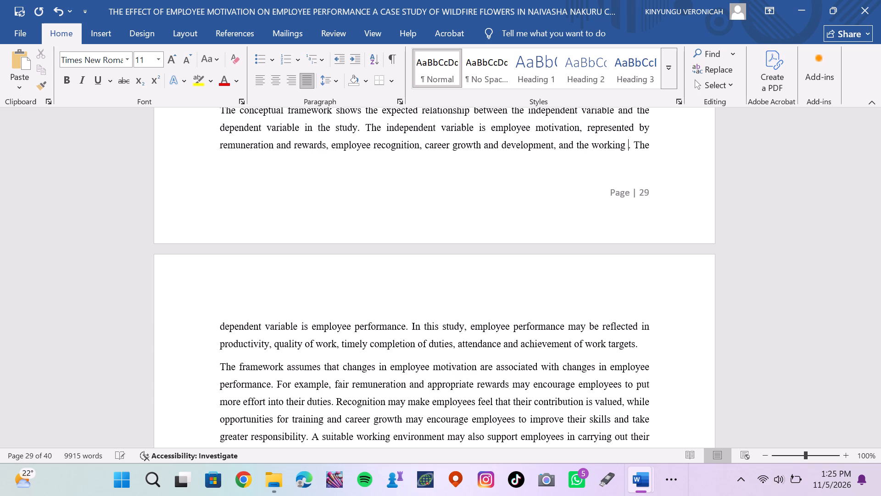
key(BackSpace)
key(BackSpace)
key(BackSpace)
key(BackSpace)
key(BackSpace)
key(BackSpace)
key(BackSpace)
key(BackSpace)
key(BackSpace)
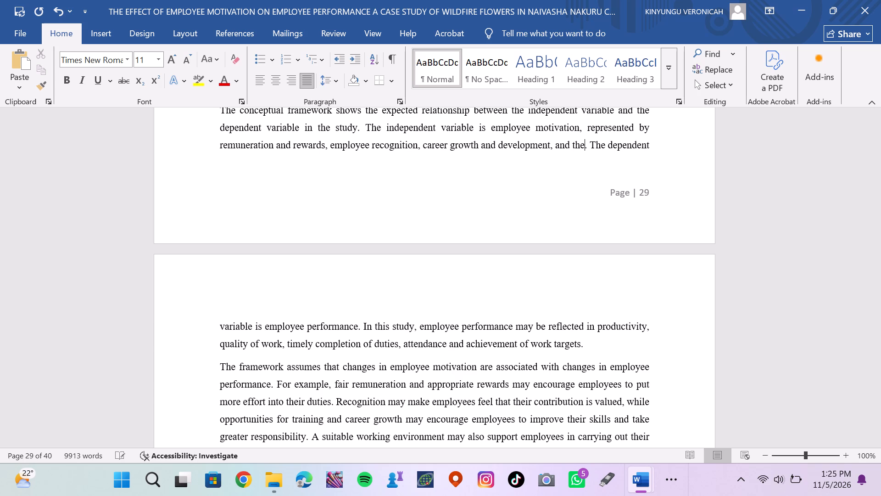
key(BackSpace)
key(BackSpace)
key(BackSpace)
key(BackSpace)
key(BackSpace)
key(BackSpace)
key(BackSpace)
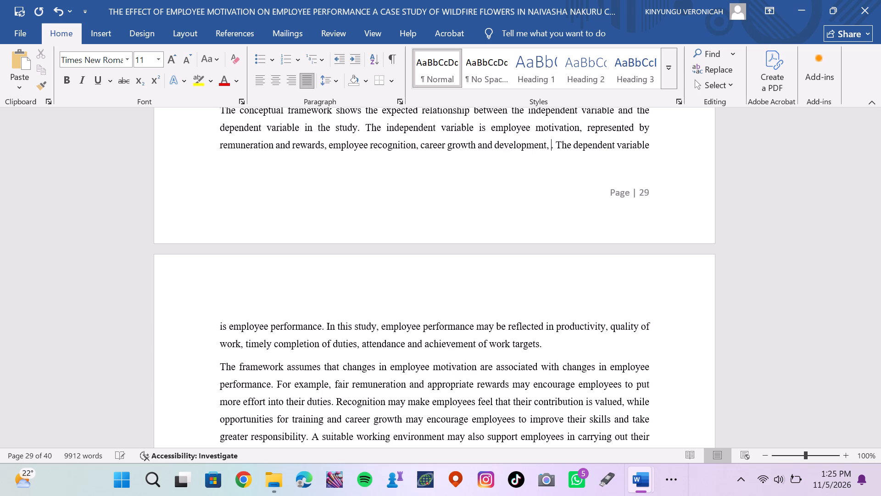
key(BackSpace)
key(BackSpace)
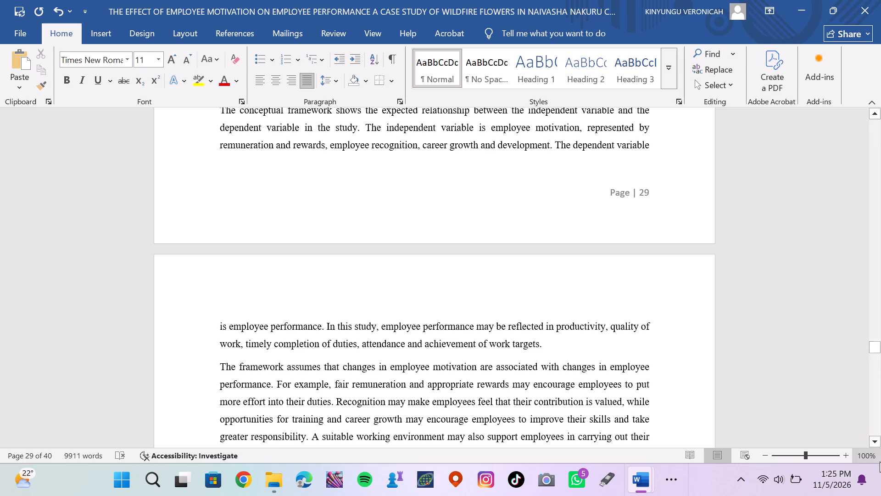
Delete the end of the paragraph above Figure 2.1, from "A suitable working environment may also support employees" through "Wildfire Flowers.".
triple_click(879, 440)
triple_click(879, 440)
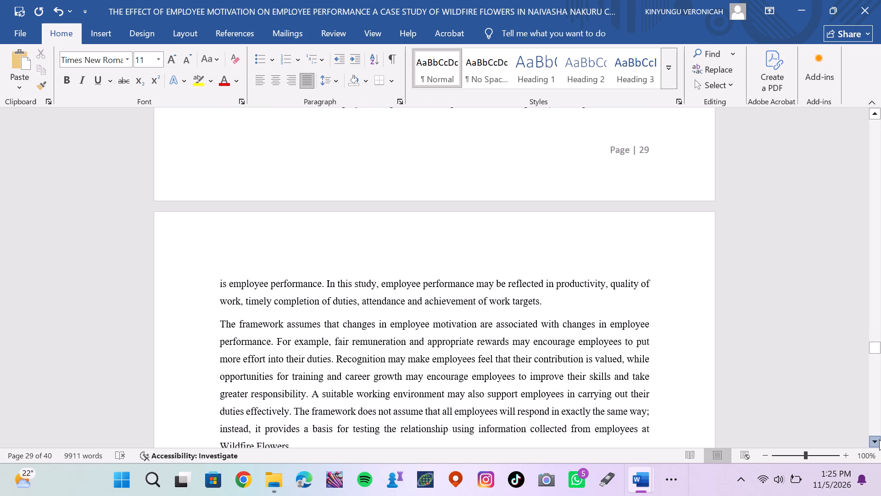
triple_click(879, 440)
triple_click(879, 440)
double_click(879, 440)
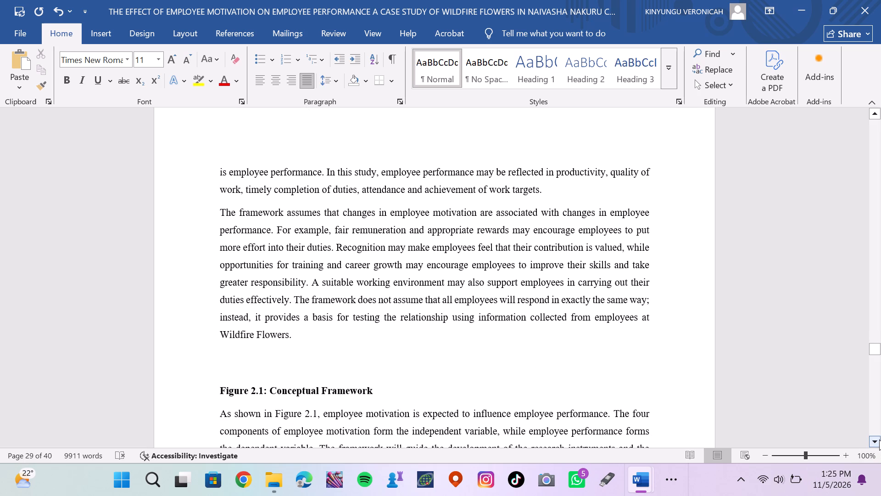
click(879, 440)
double_click(879, 440)
click(879, 440)
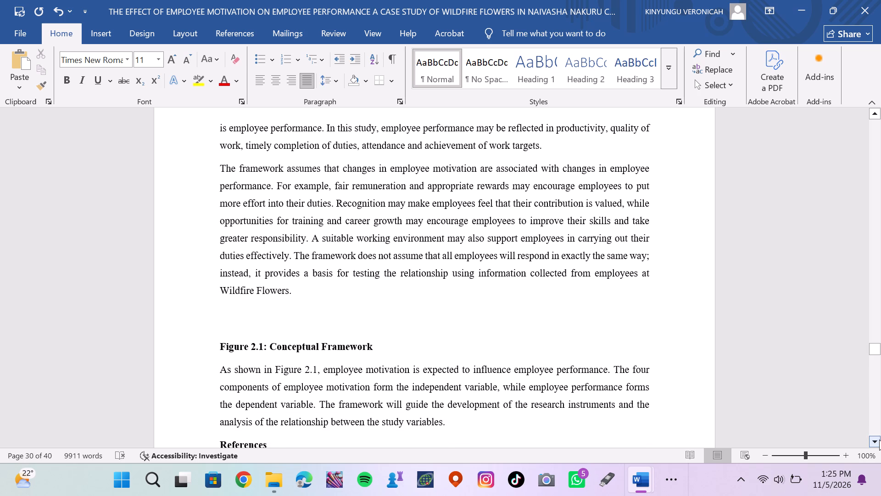
triple_click(879, 440)
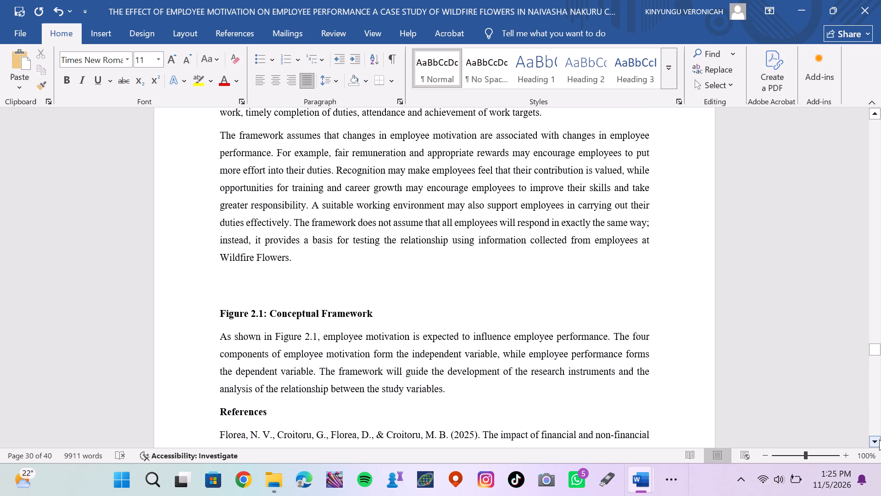
click(879, 440)
click(879, 440)
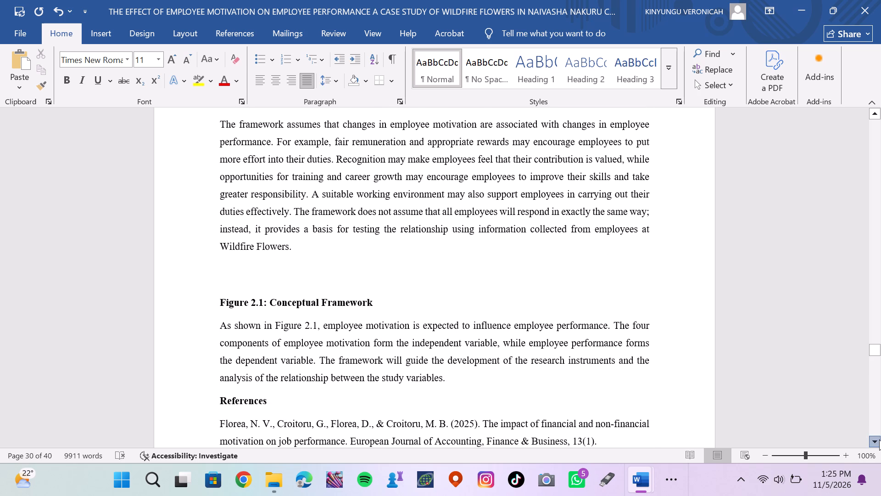
double_click(879, 440)
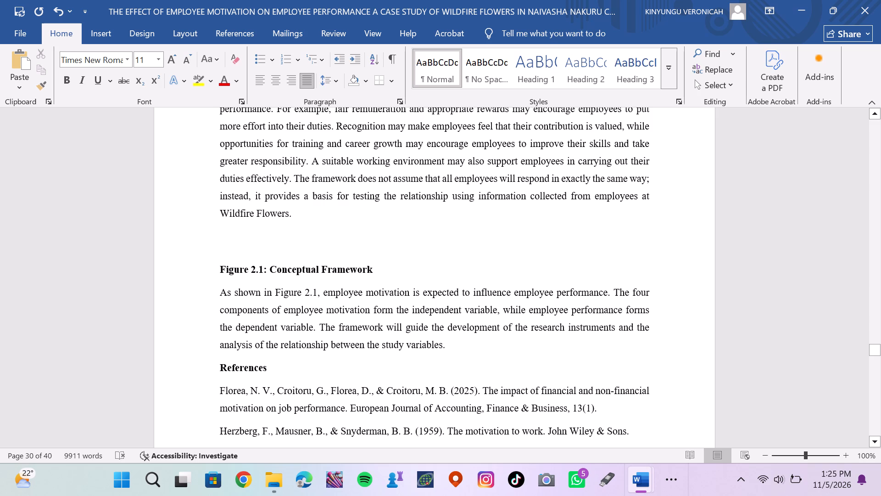
drag(302, 216, 309, 169)
key(BackSpace)
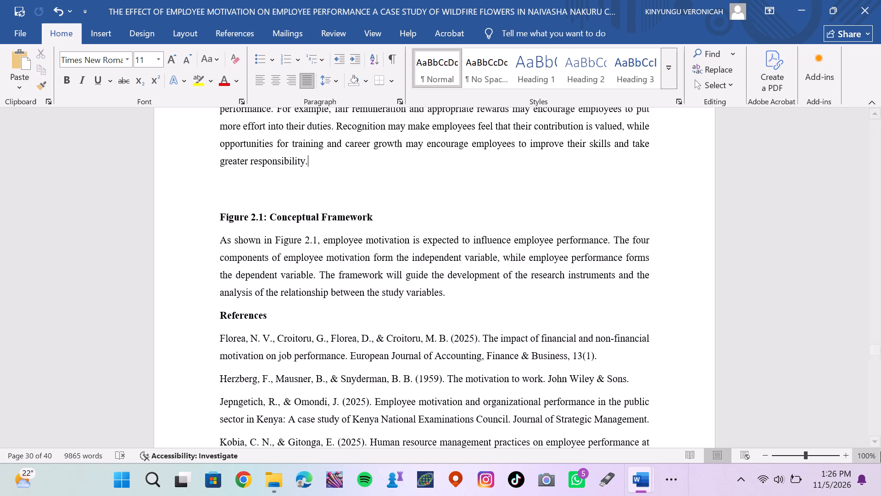
Look through the Figure 2.1 text and chapter references, and recheck the conceptual framework paragraphs for the study variables.
triple_click(873, 438)
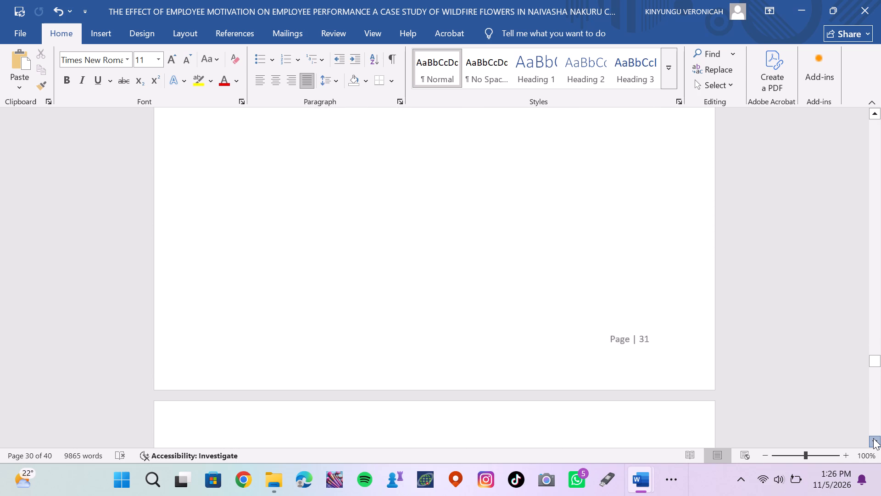
triple_click(880, 108)
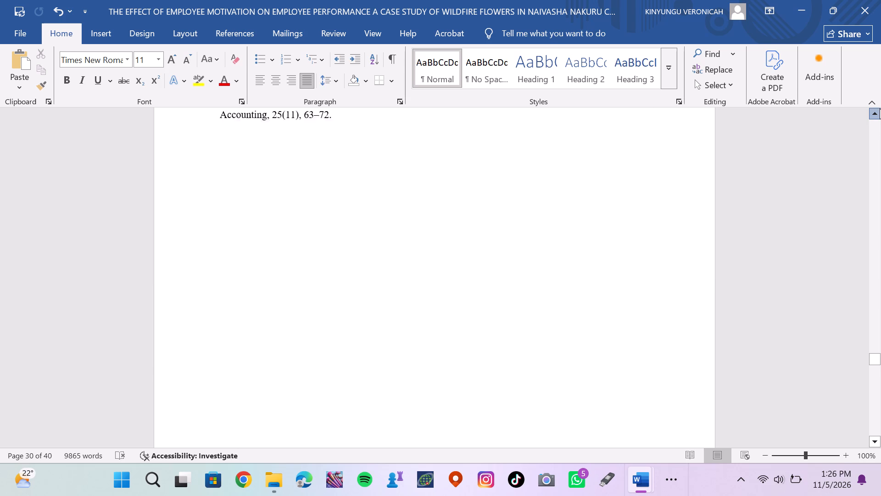
triple_click(880, 108)
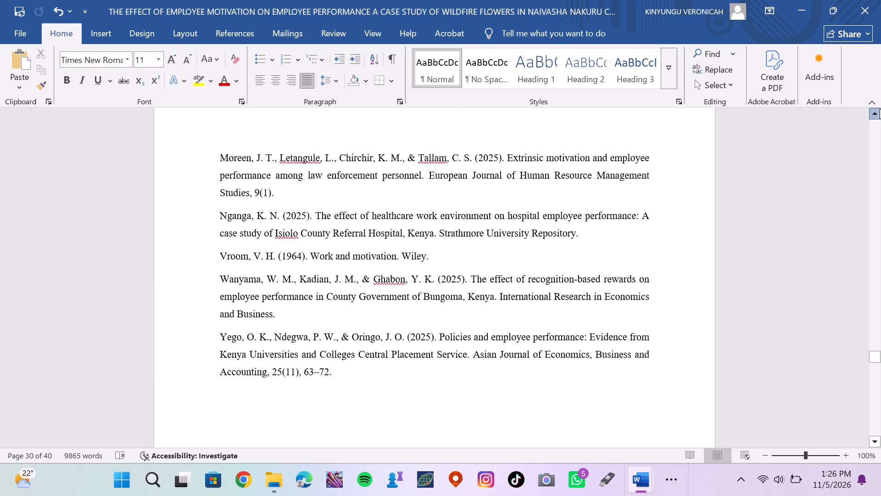
double_click(880, 108)
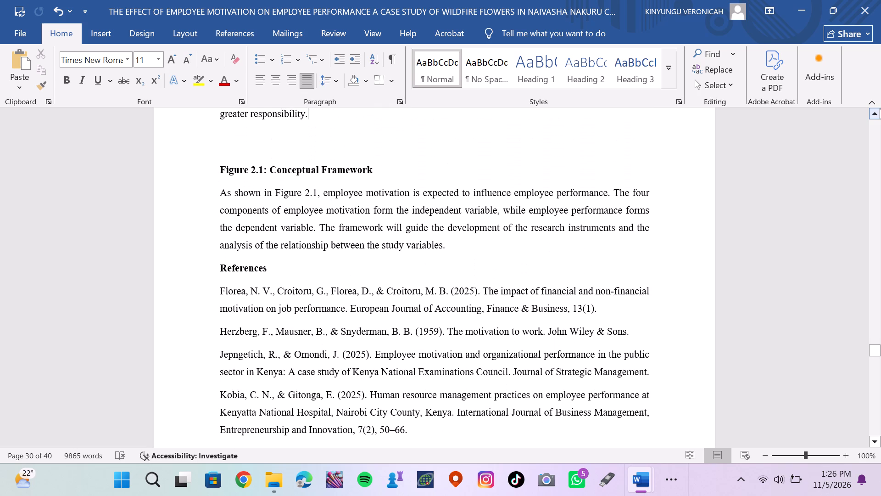
click(880, 108)
triple_click(880, 108)
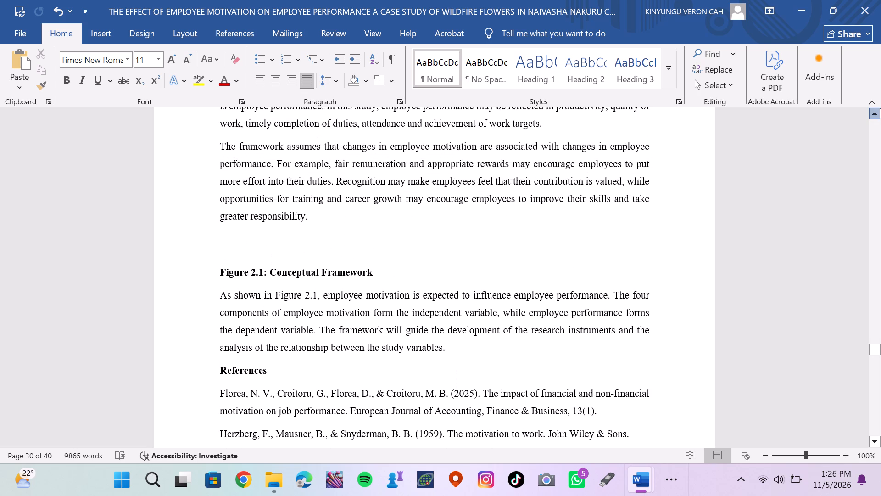
triple_click(880, 108)
triple_click(880, 108)
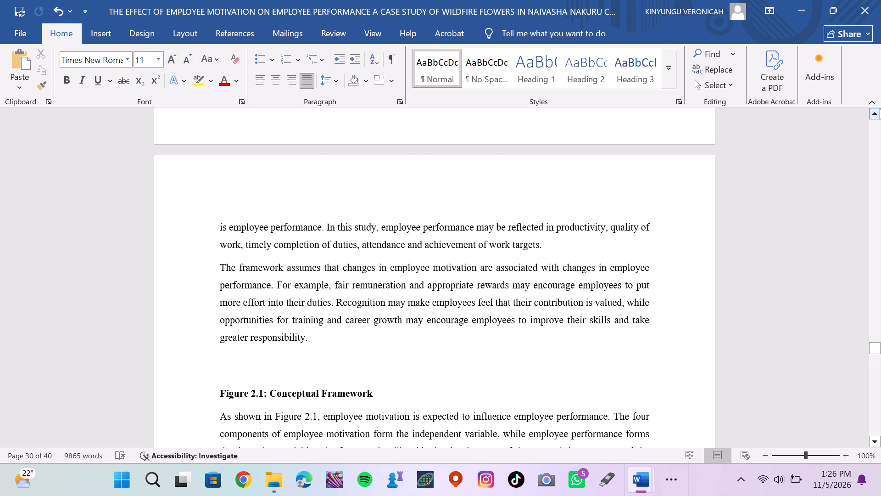
triple_click(880, 108)
double_click(880, 108)
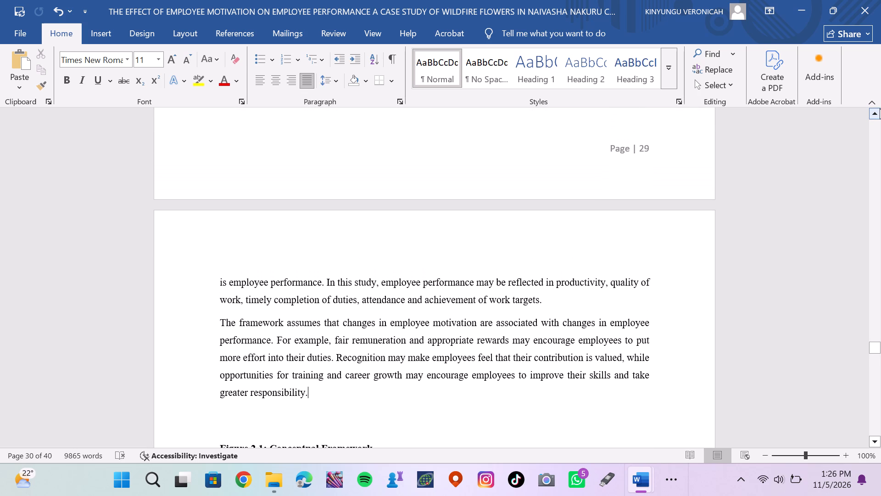
triple_click(880, 108)
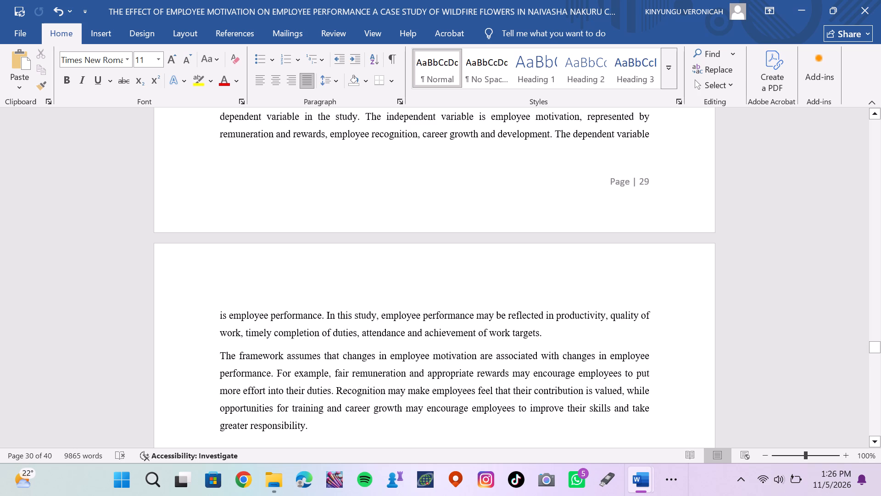
Insert a comma and "training" after "career growth" in section 2.5's variable list, giving "career growth, training and development".
click(494, 132)
key(space)
key(space)
click(474, 131)
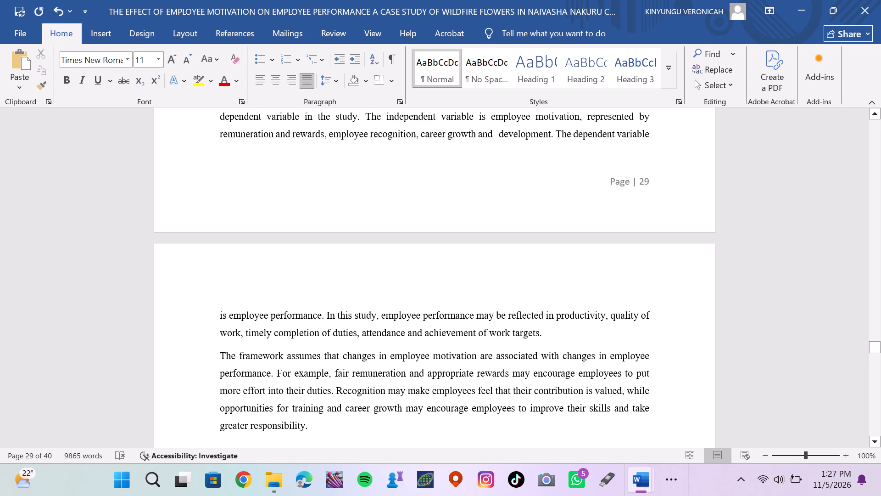
key(comma)
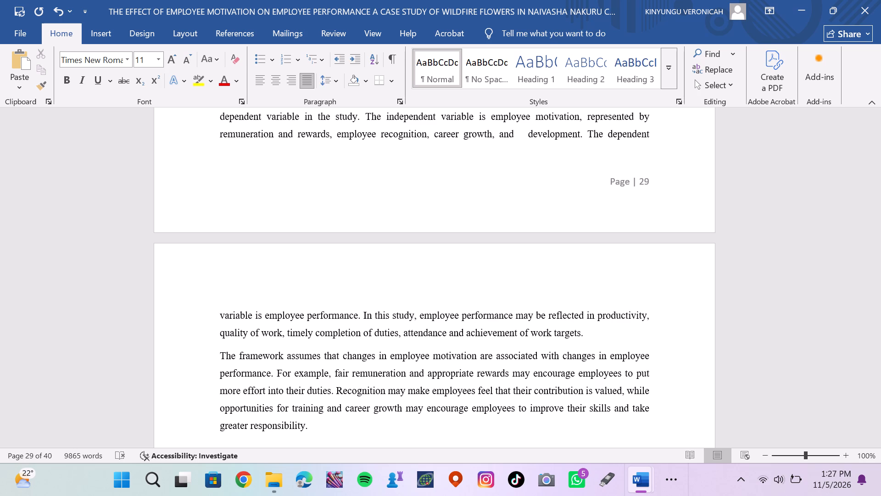
key(space)
text(training)
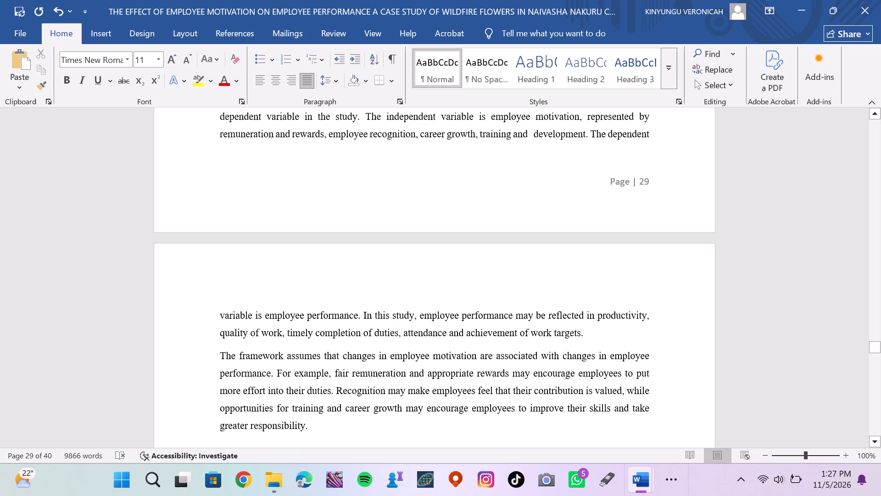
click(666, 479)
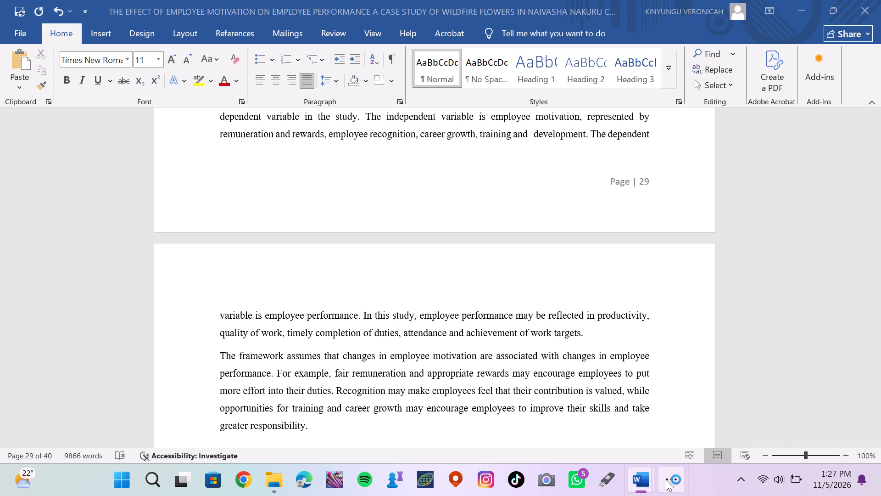
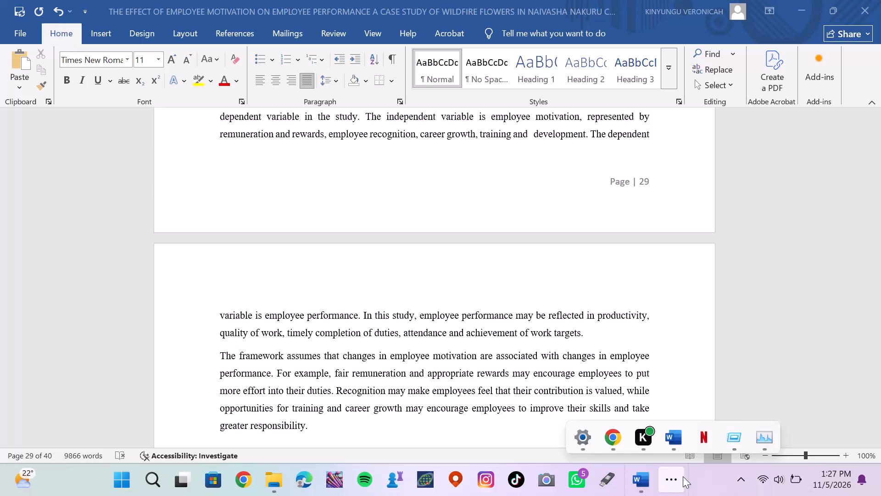
Delete ", working conditions" after "training" in the variable gap paragraph above section 2.5 Conceptual Framework.
click(747, 361)
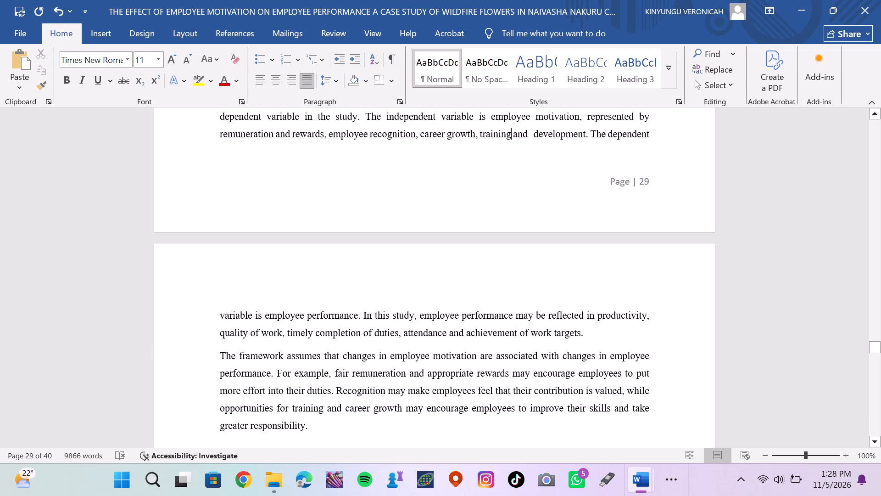
triple_click(872, 117)
double_click(872, 117)
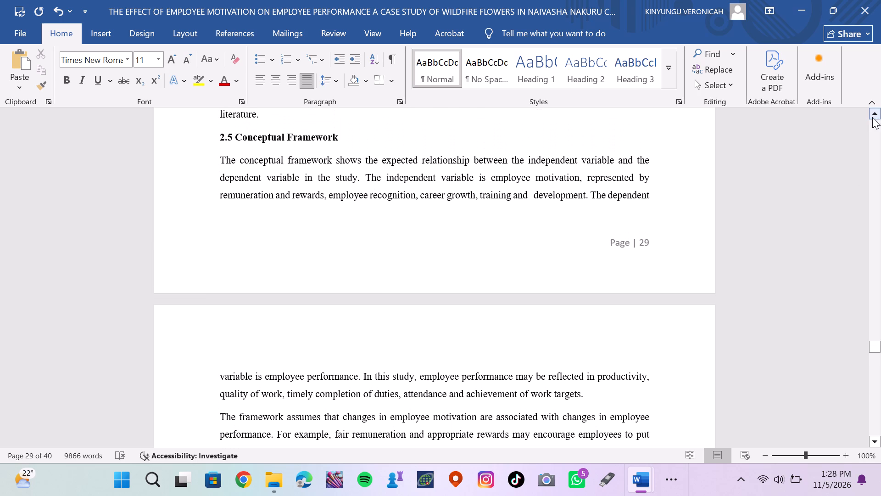
click(872, 117)
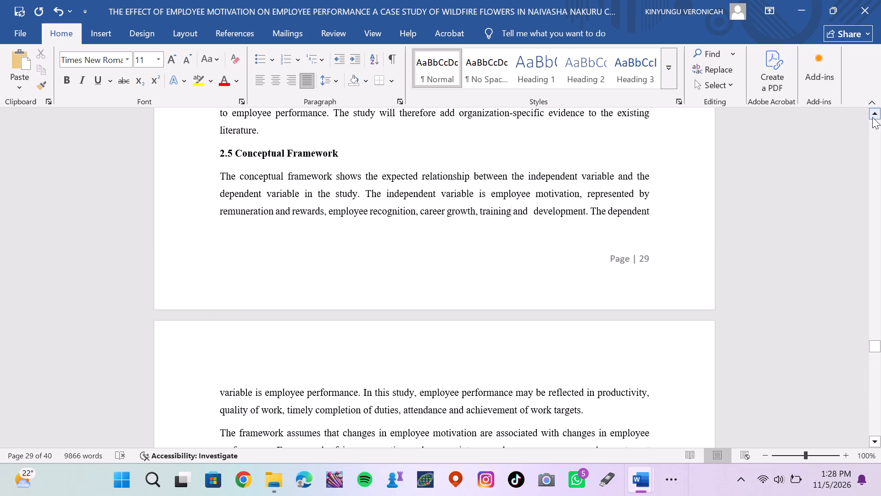
click(872, 117)
triple_click(872, 117)
click(872, 117)
click(872, 117)
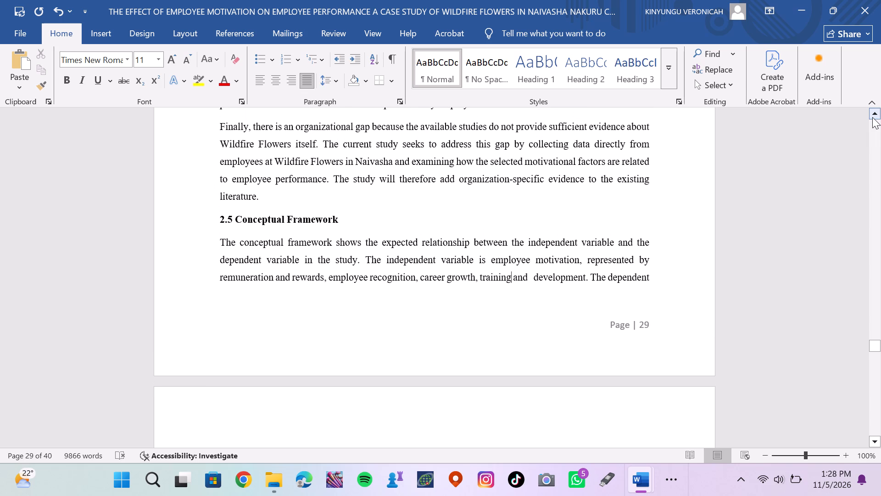
click(872, 117)
click(872, 117)
click(872, 117)
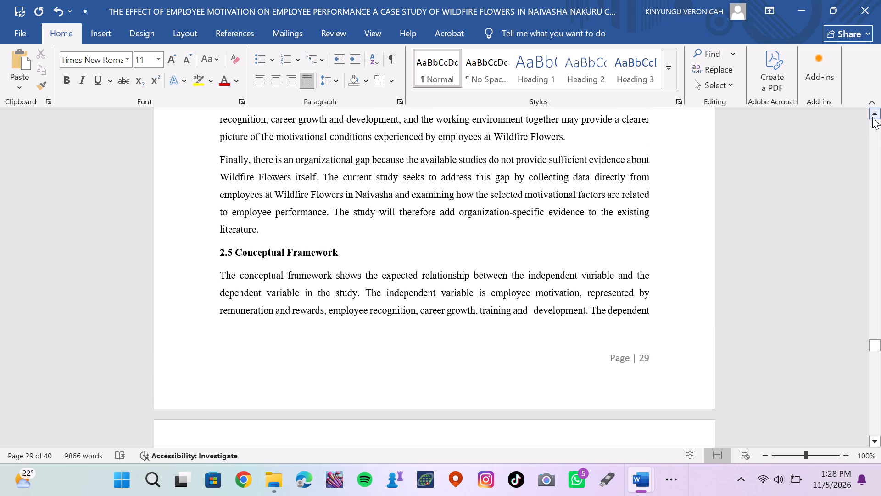
double_click(872, 117)
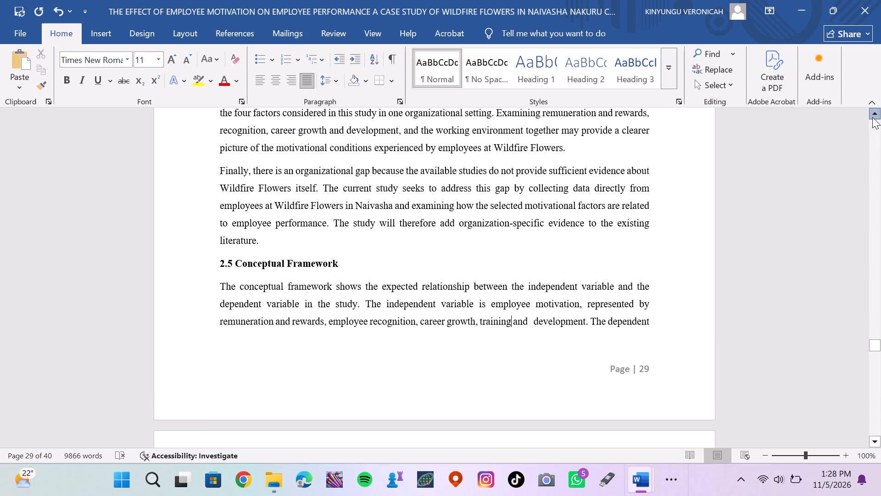
double_click(872, 117)
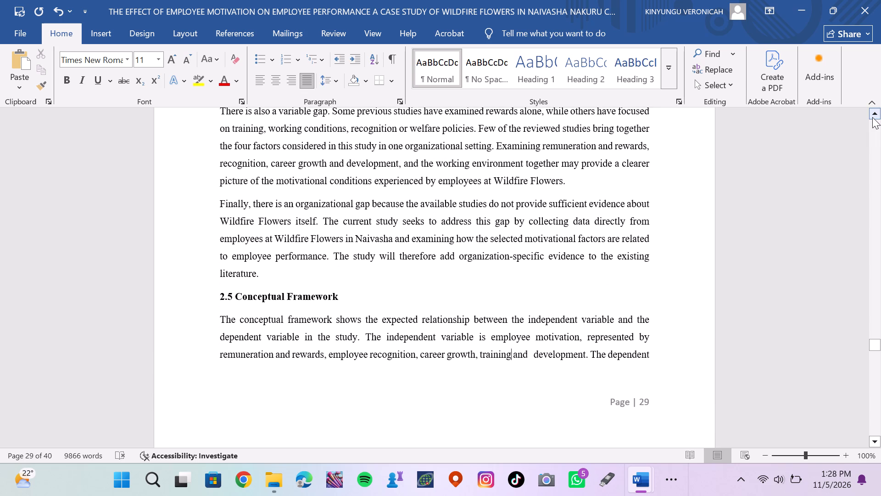
triple_click(872, 117)
triple_click(872, 117)
click(872, 117)
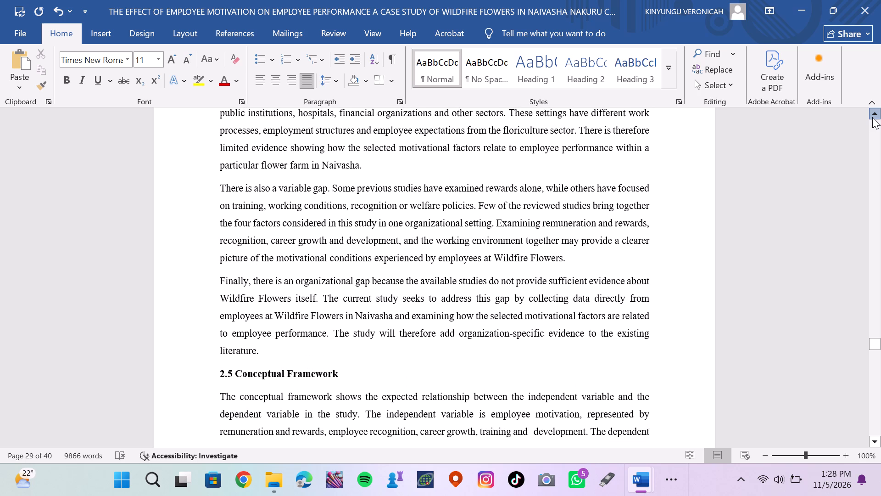
click(872, 117)
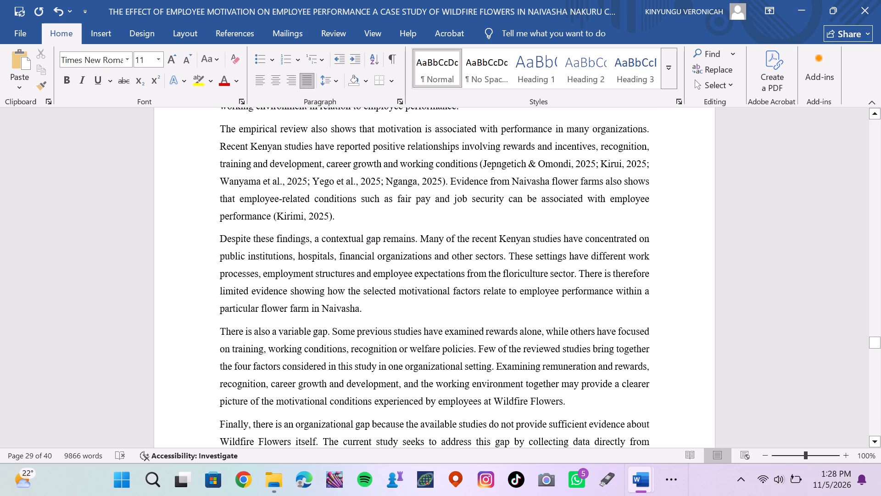
click(342, 347)
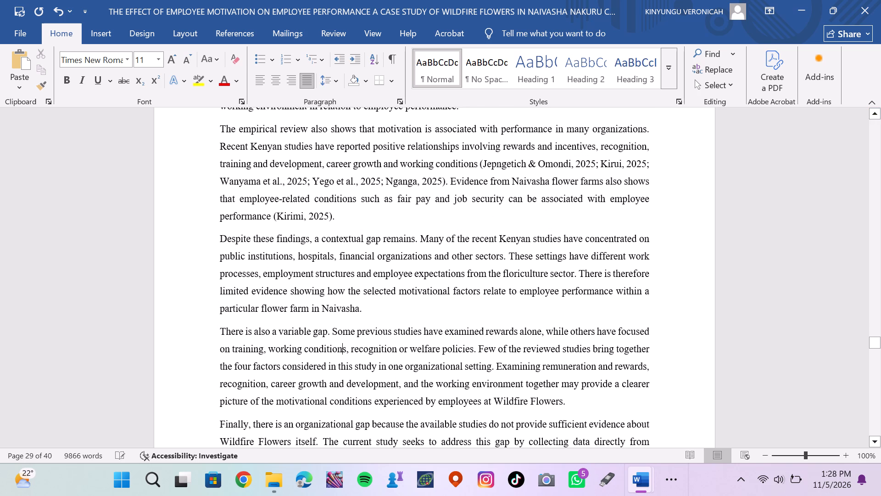
click(346, 347)
key(BackSpace)
key(BackSpace)
key(BackSpace)
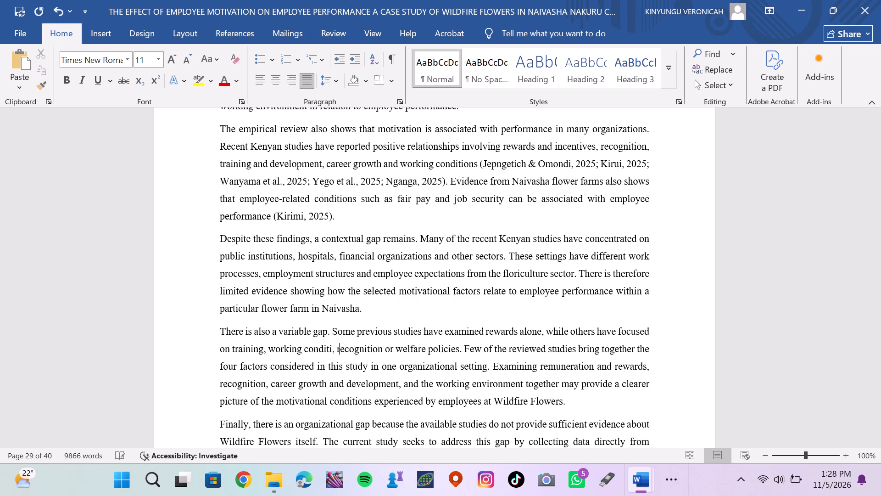
key(BackSpace)
key(BackSpace)
key(BackSpace)
key(BackSpace)
key(BackSpace)
key(BackSpace)
key(BackSpace)
key(BackSpace)
key(BackSpace)
key(BackSpace)
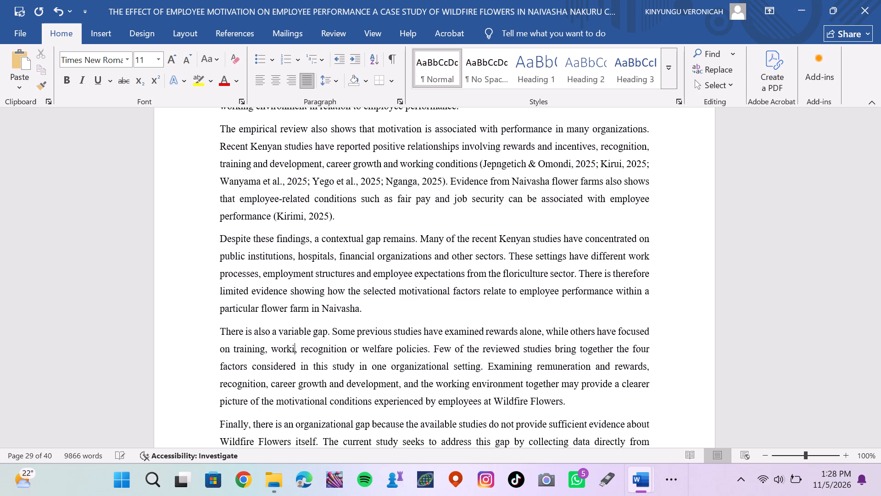
key(BackSpace)
key(BackSpace)
key(BackSpace)
key(BackSpace)
key(BackSpace)
key(BackSpace)
key(BackSpace)
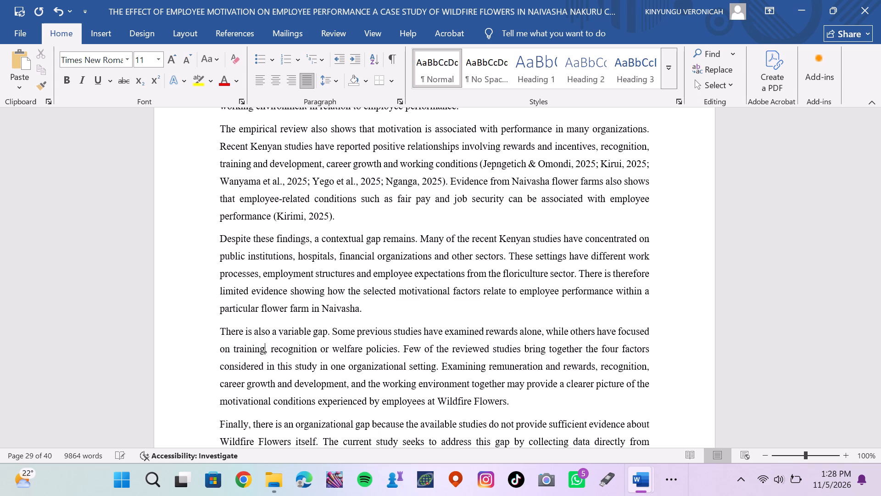
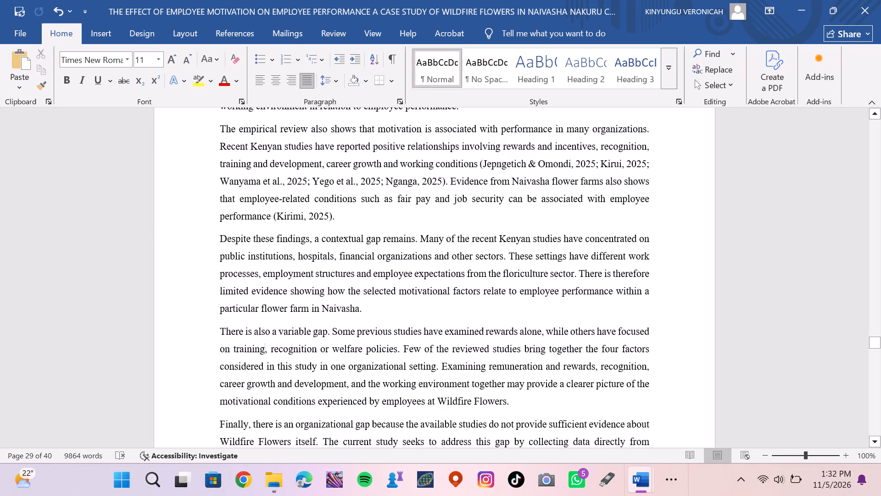
Delete ", and the working environment" after "career growth and development" in the variable gap paragraph of section 2.4.
triple_click(871, 445)
triple_click(871, 445)
double_click(871, 445)
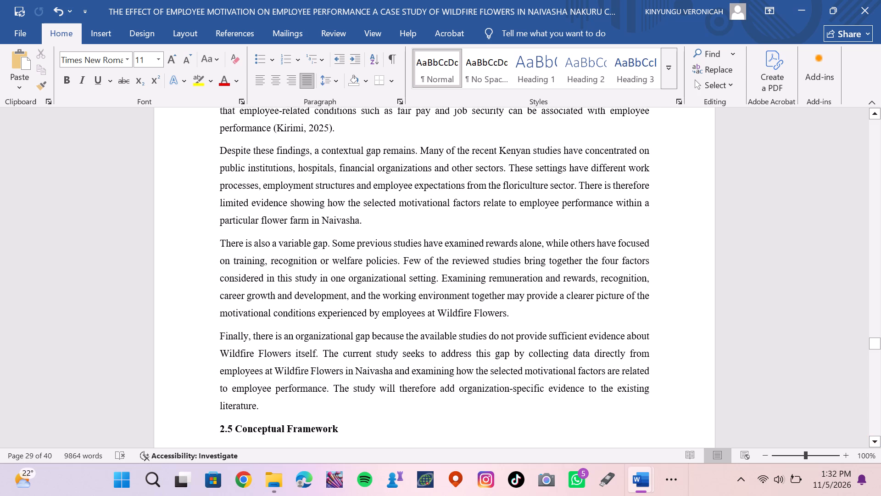
triple_click(877, 115)
click(877, 115)
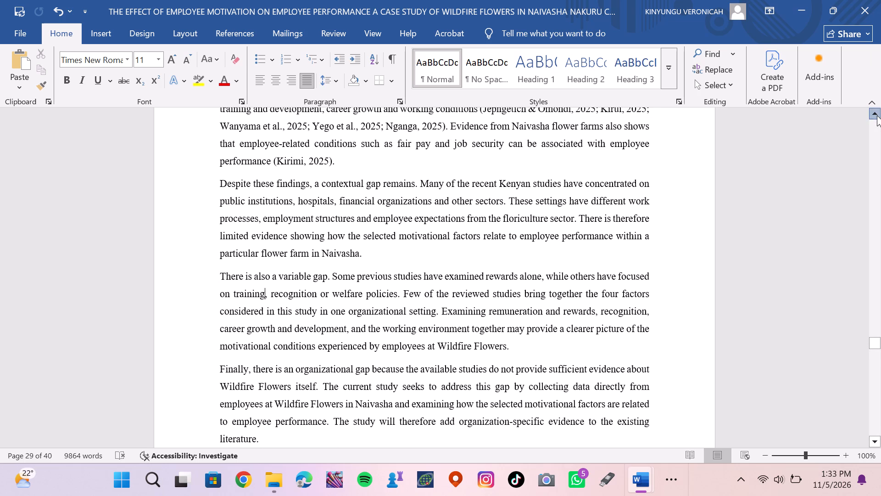
triple_click(877, 115)
click(877, 115)
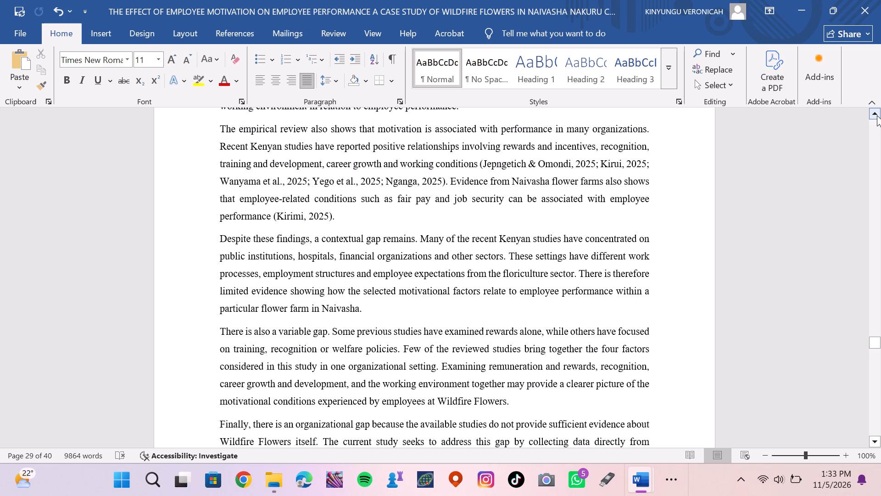
click(877, 115)
click(877, 115)
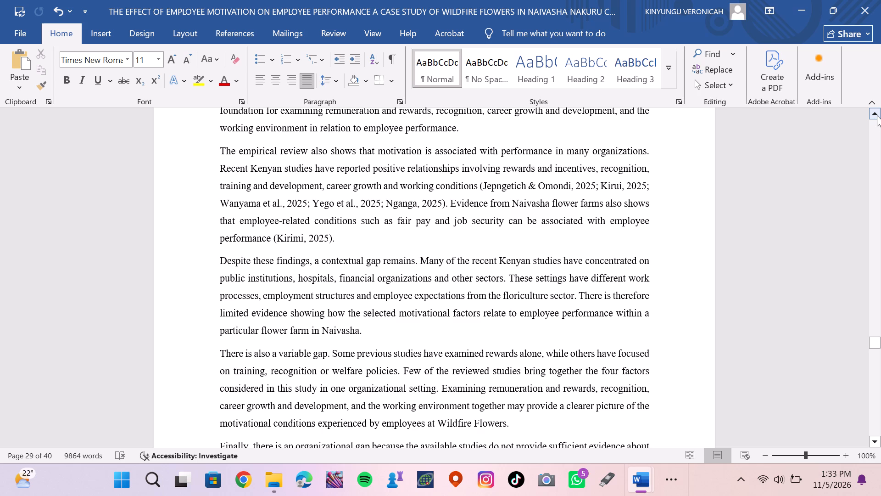
click(470, 409)
key(BackSpace)
key(BackSpace)
key(BackSpace)
key(BackSpace)
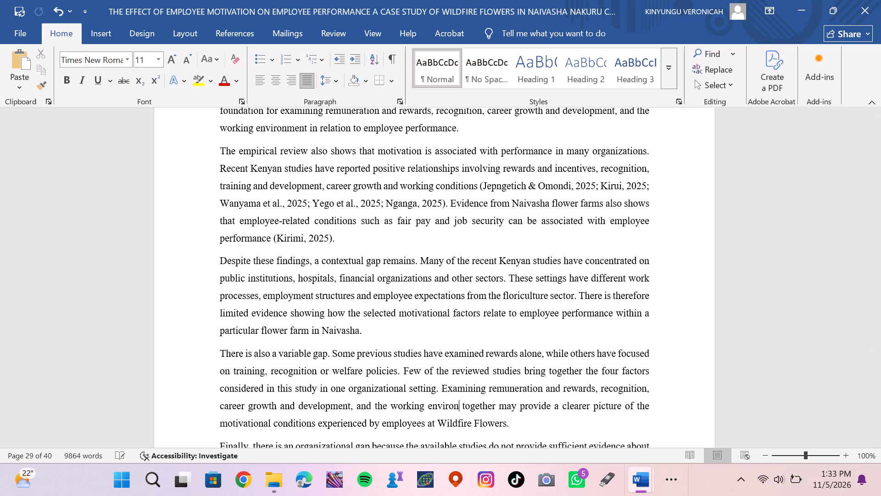
key(BackSpace)
key(BackSpace)
key(BackSpace)
key(BackSpace)
key(BackSpace)
key(BackSpace)
key(BackSpace)
key(BackSpace)
key(BackSpace)
key(BackSpace)
key(BackSpace)
key(BackSpace)
key(BackSpace)
key(BackSpace)
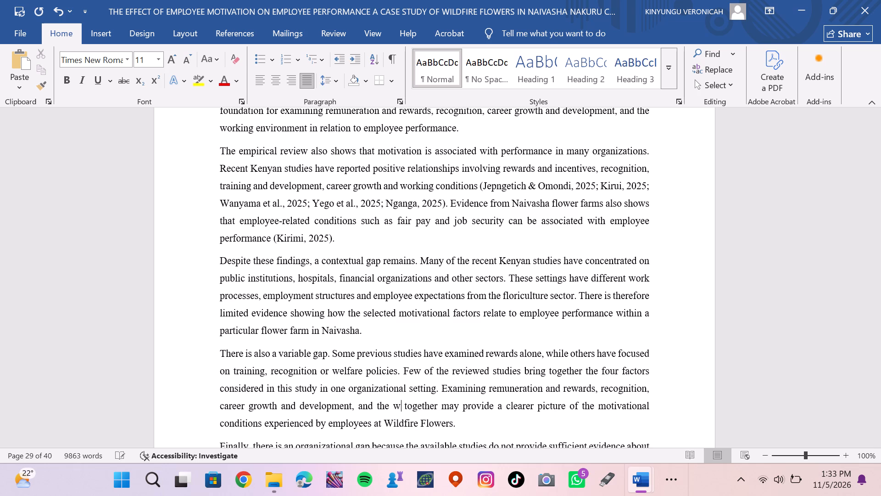
key(BackSpace)
key(BackSpace)
key(BackSpace)
key(BackSpace)
key(BackSpace)
key(BackSpace)
key(BackSpace)
key(BackSpace)
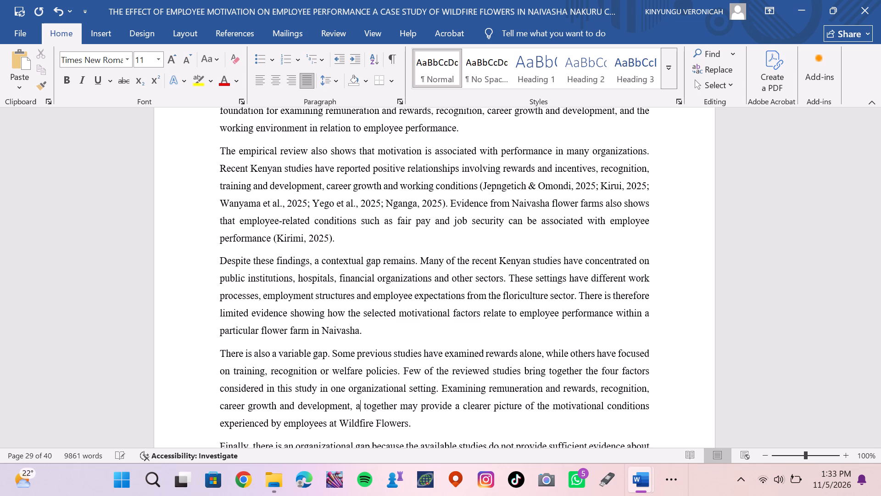
key(BackSpace)
key(BackSpace)
key(BackSpace)
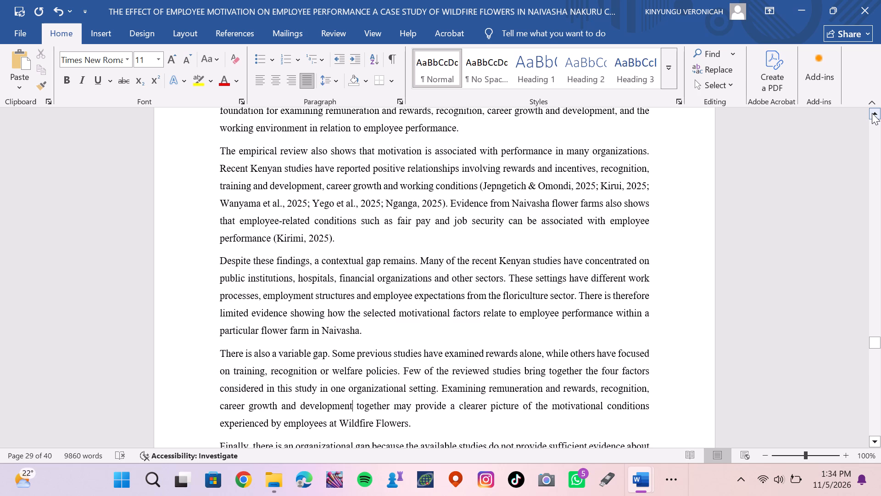
Delete "and working conditions" after "career growth" in the empirical review paragraph of section 2.4.
click(480, 186)
key(BackSpace)
key(BackSpace)
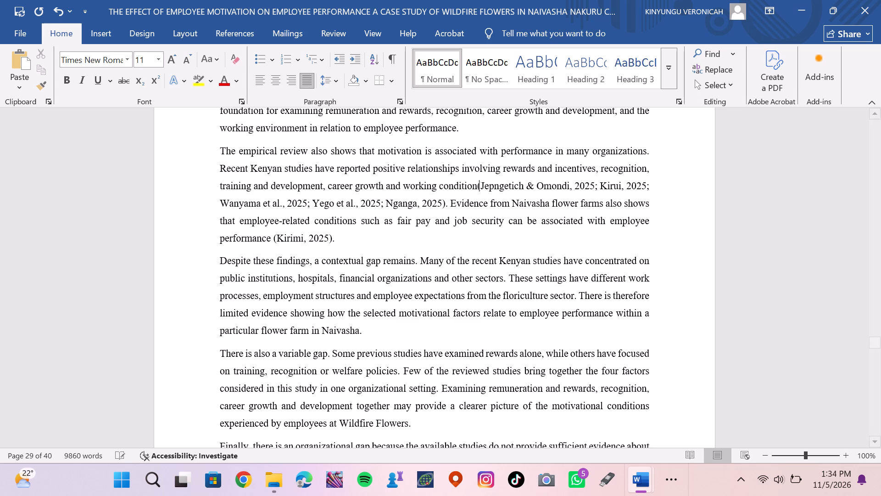
key(BackSpace)
key(BackSpace)
key(BackSpace)
key(BackSpace)
key(BackSpace)
key(BackSpace)
key(BackSpace)
key(BackSpace)
key(BackSpace)
key(BackSpace)
key(BackSpace)
key(BackSpace)
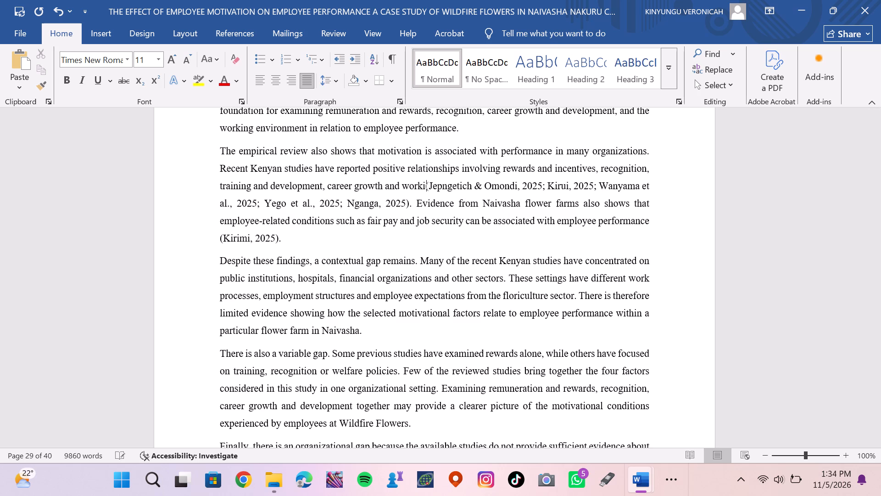
key(BackSpace)
key(BackSpace)
key(BackSpace)
key(BackSpace)
key(BackSpace)
key(BackSpace)
key(BackSpace)
key(BackSpace)
key(BackSpace)
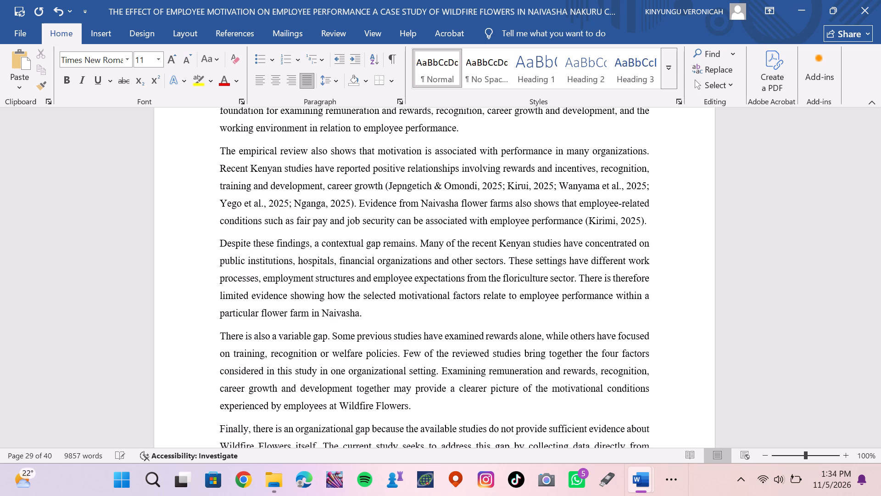
Replace the comma between "training and development" and "career growth" with "and" in the empirical review paragraph.
click(326, 191)
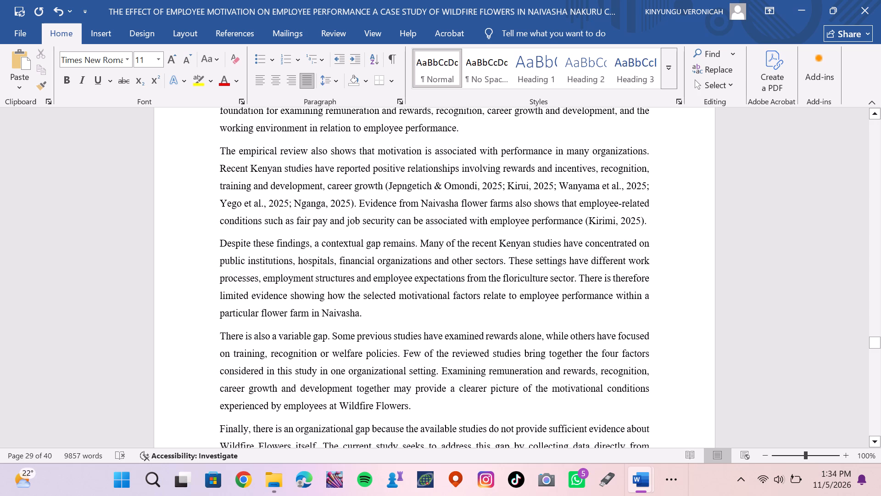
key(BackSpace)
key(BackSpace)
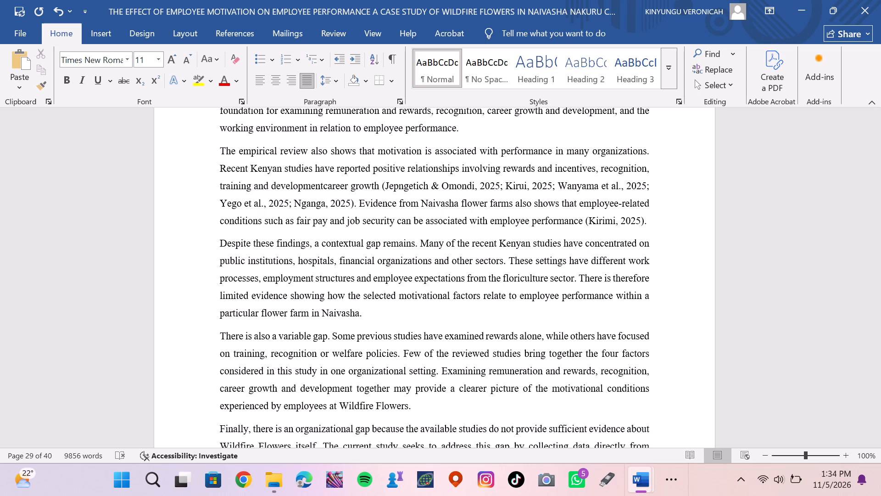
text(and)
key(space)
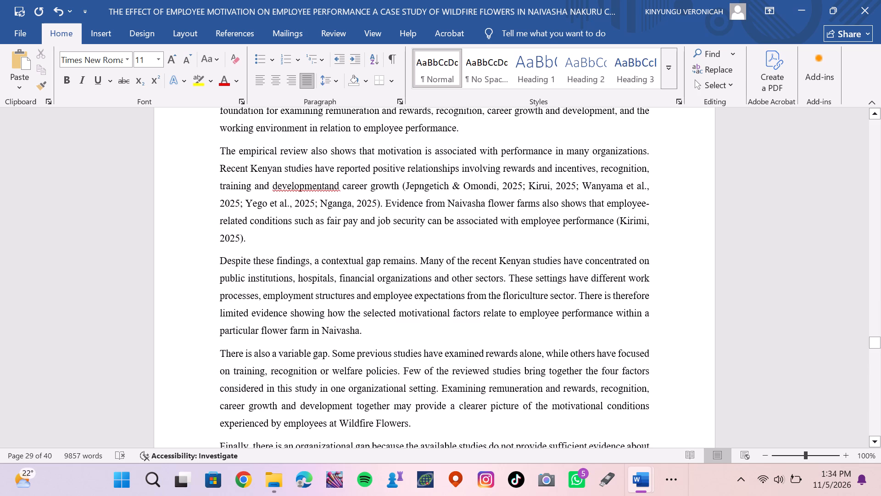
key(space)
key(BackSpace)
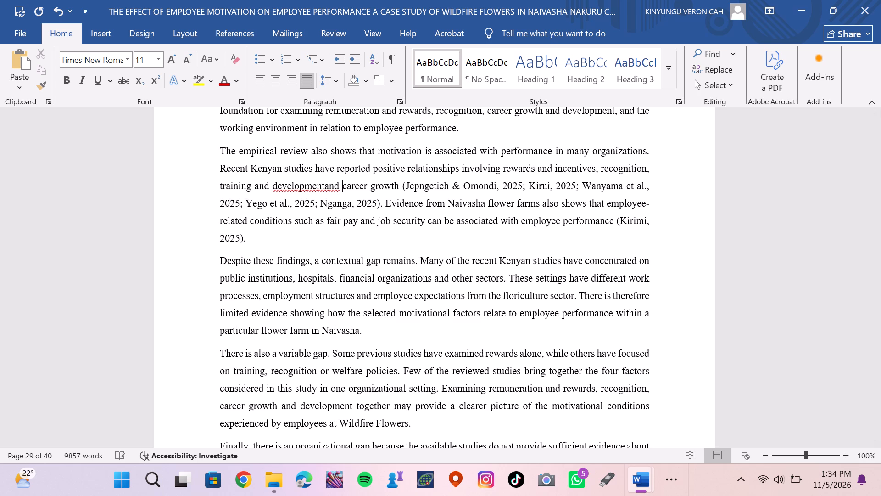
click(323, 187)
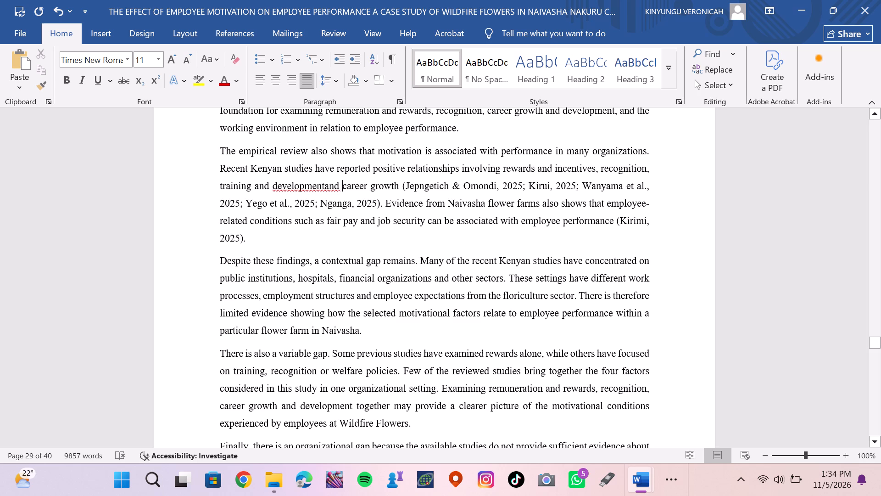
key(space)
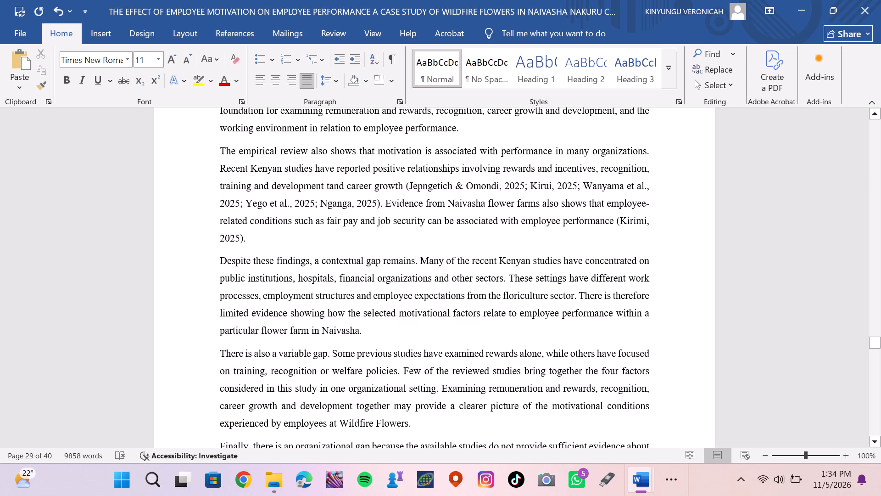
click(327, 187)
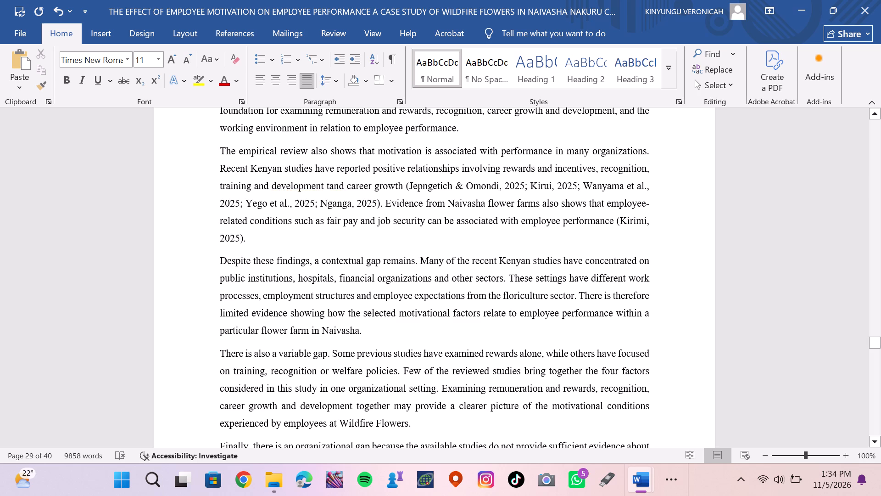
click(330, 188)
key(BackSpace)
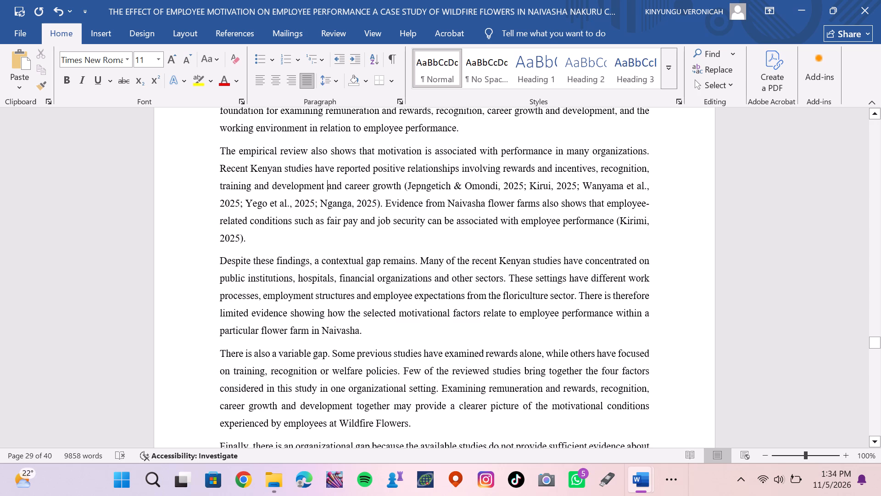
Check the opening theoretical review paragraph of section 2.4 Summary and Research Gaps for mentions of the dropped variables.
click(869, 113)
triple_click(869, 113)
triple_click(869, 113)
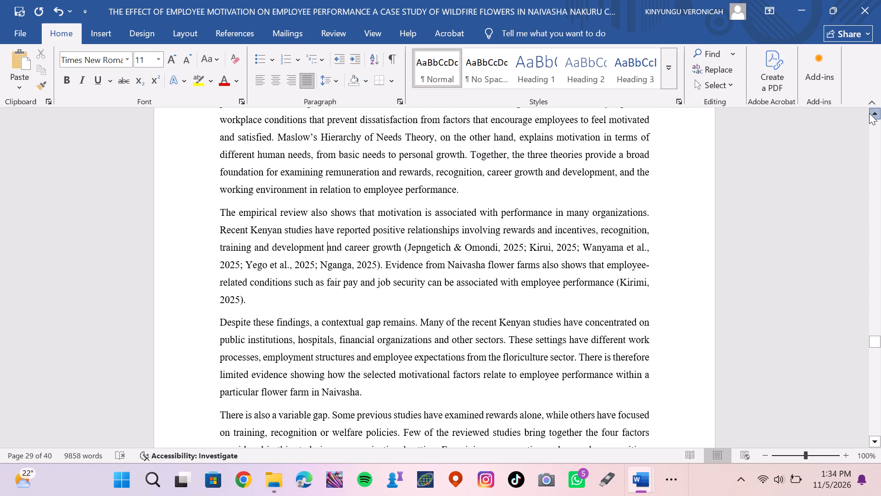
click(869, 113)
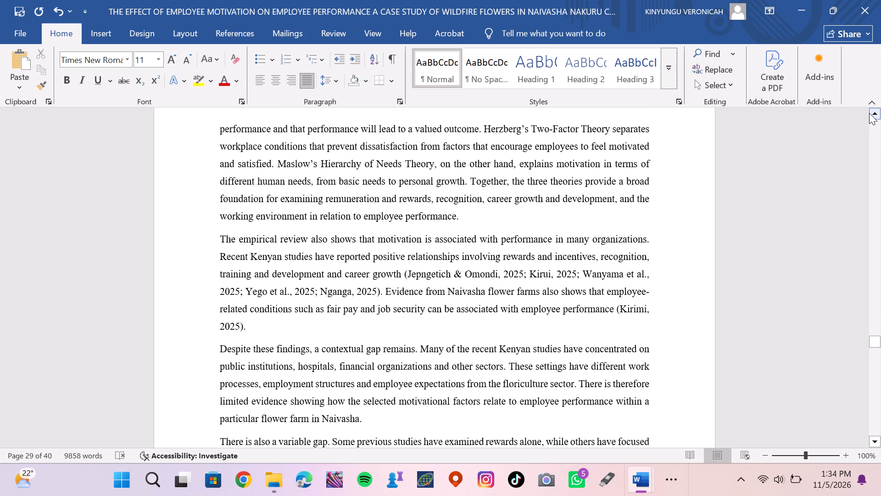
click(869, 113)
click(869, 113)
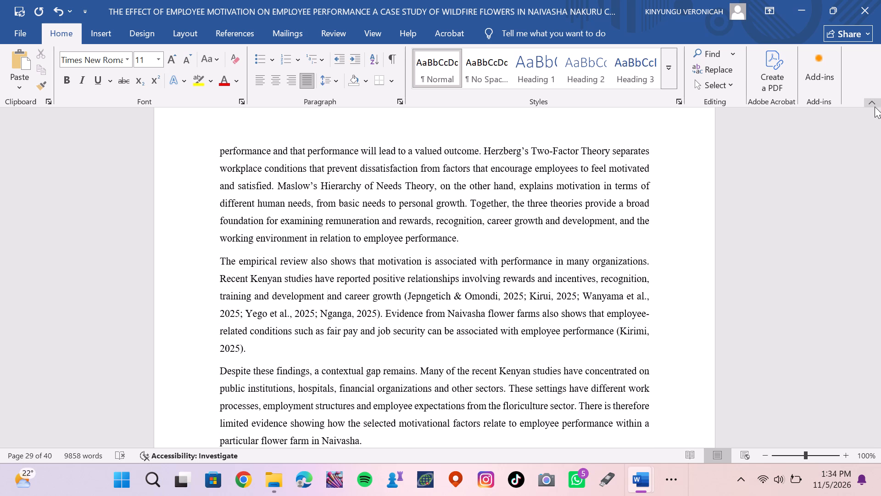
triple_click(875, 113)
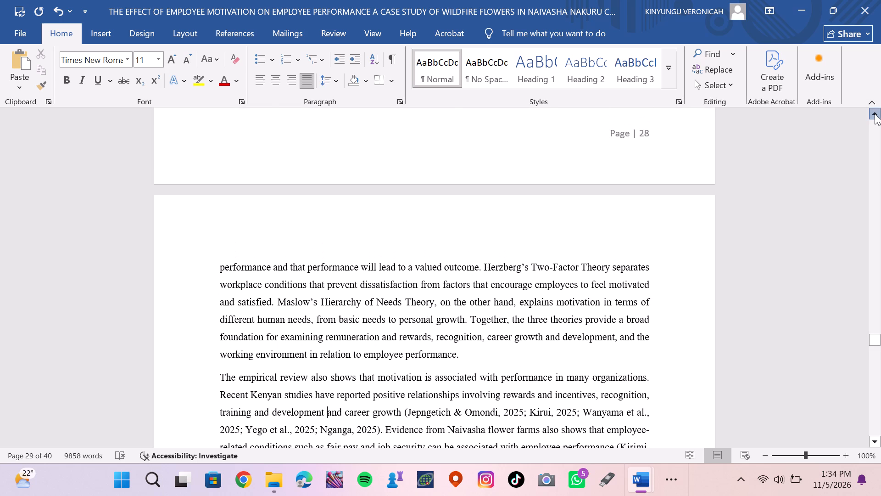
triple_click(875, 113)
double_click(875, 113)
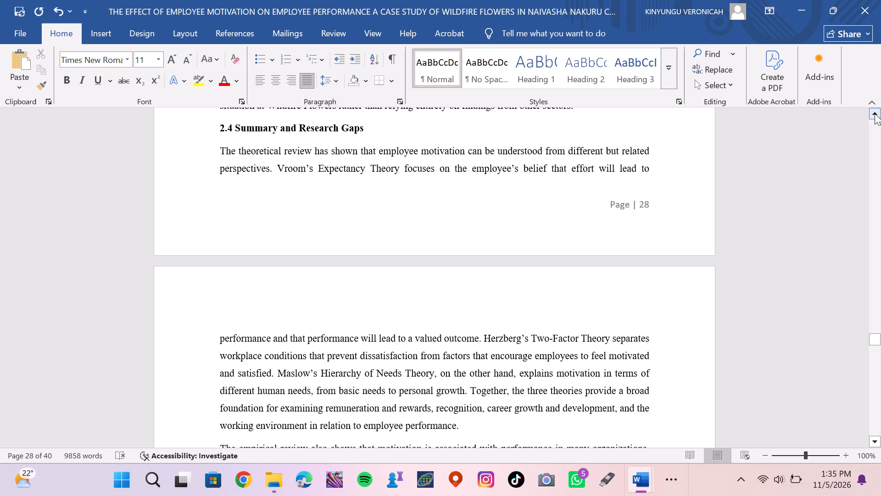